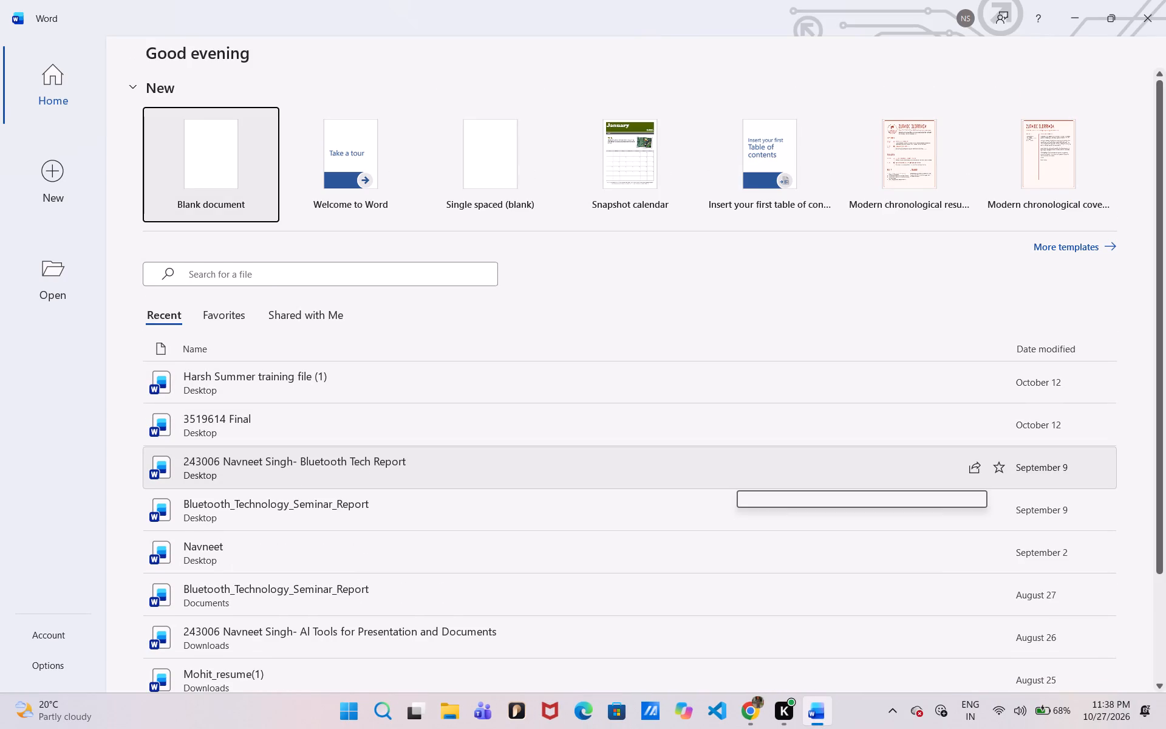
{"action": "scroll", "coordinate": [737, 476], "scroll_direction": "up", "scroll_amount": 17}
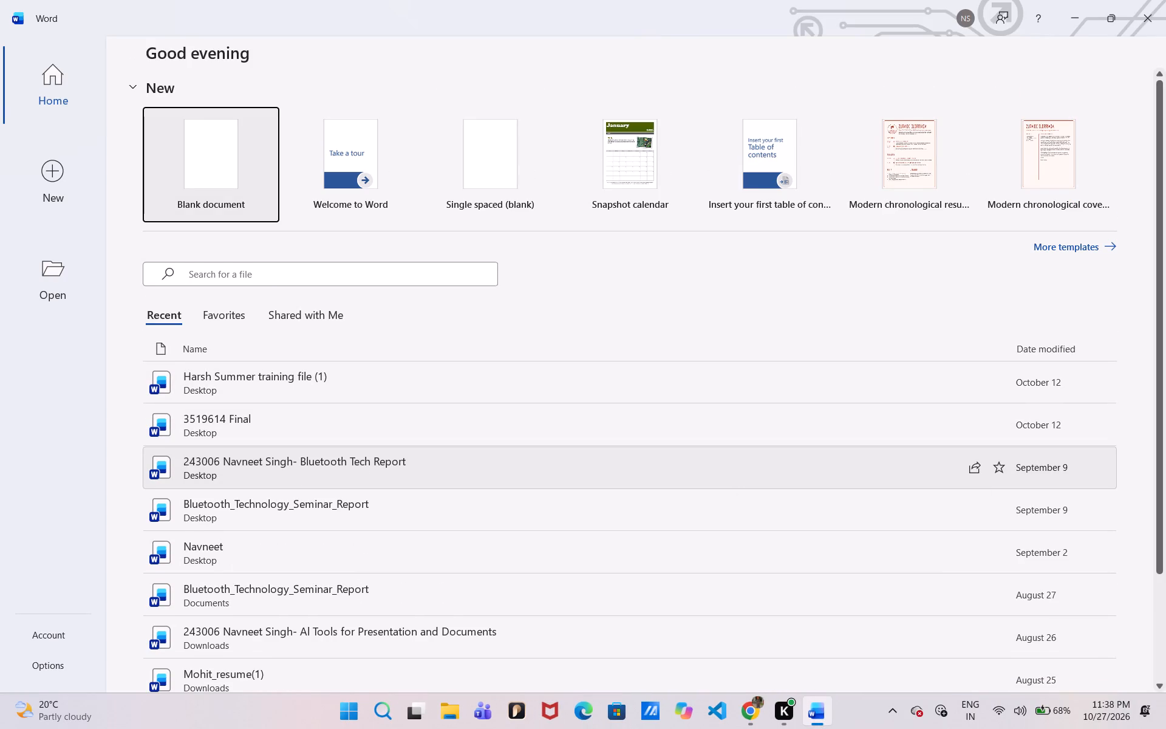
Search the computer's apps for "what" to find WhatsApp Beta.
{"action": "key", "text": "ctrl+Escape"}
{"action": "type", "text": "what"}
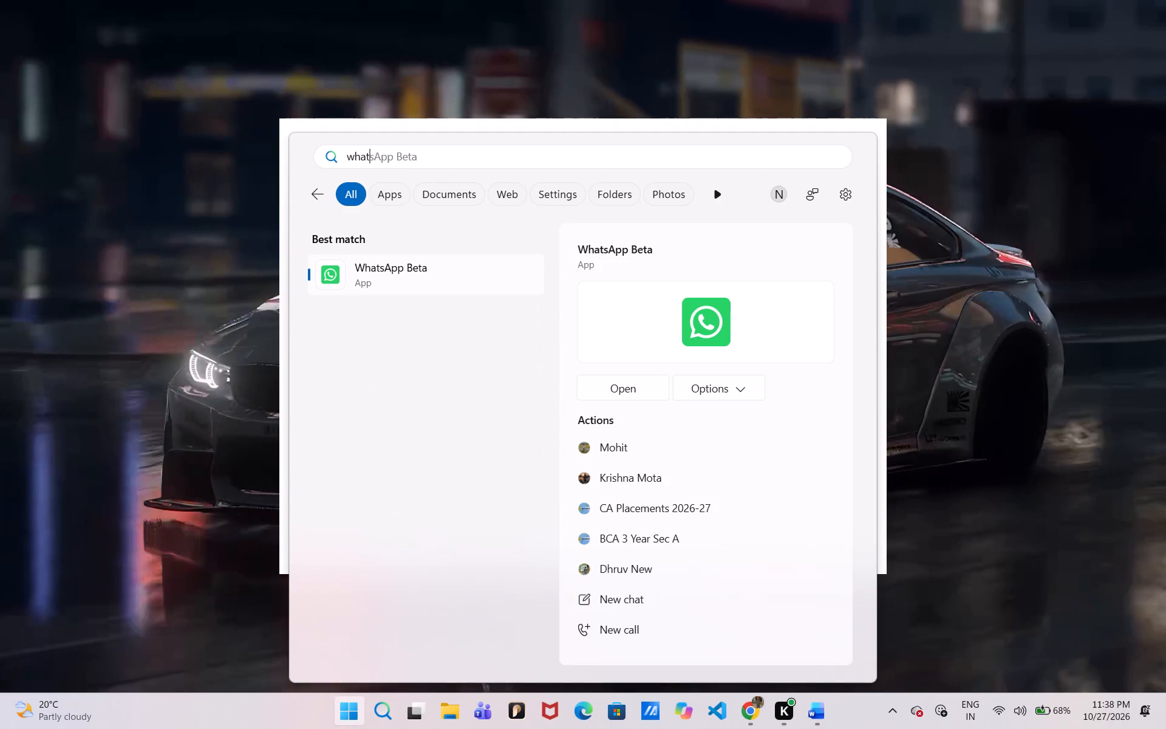
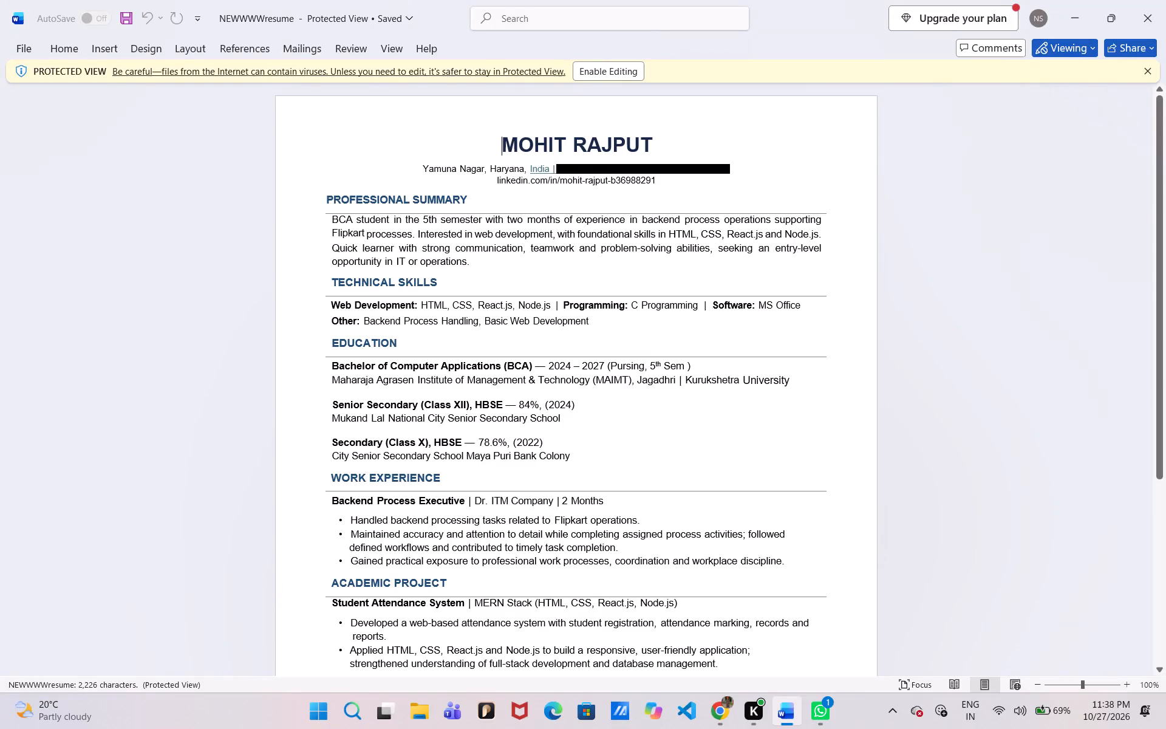
Enable editing of the protected NEWWWWresume document.
{"action": "left_click", "coordinate": [610, 67]}
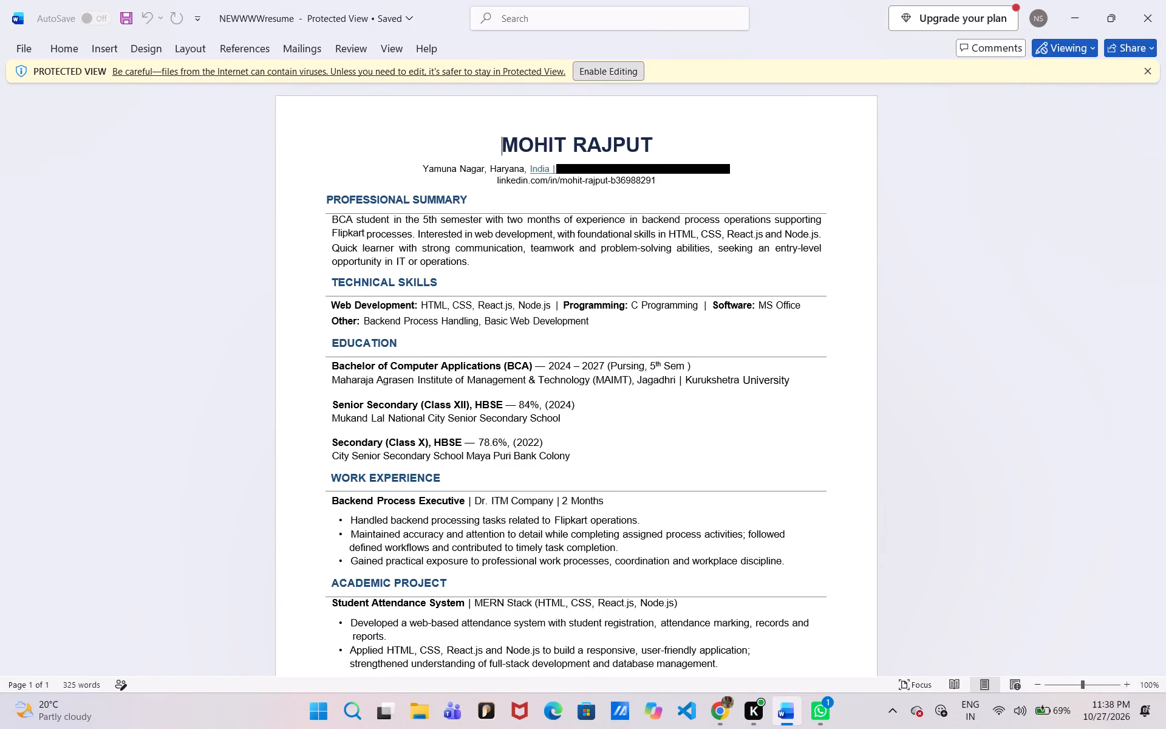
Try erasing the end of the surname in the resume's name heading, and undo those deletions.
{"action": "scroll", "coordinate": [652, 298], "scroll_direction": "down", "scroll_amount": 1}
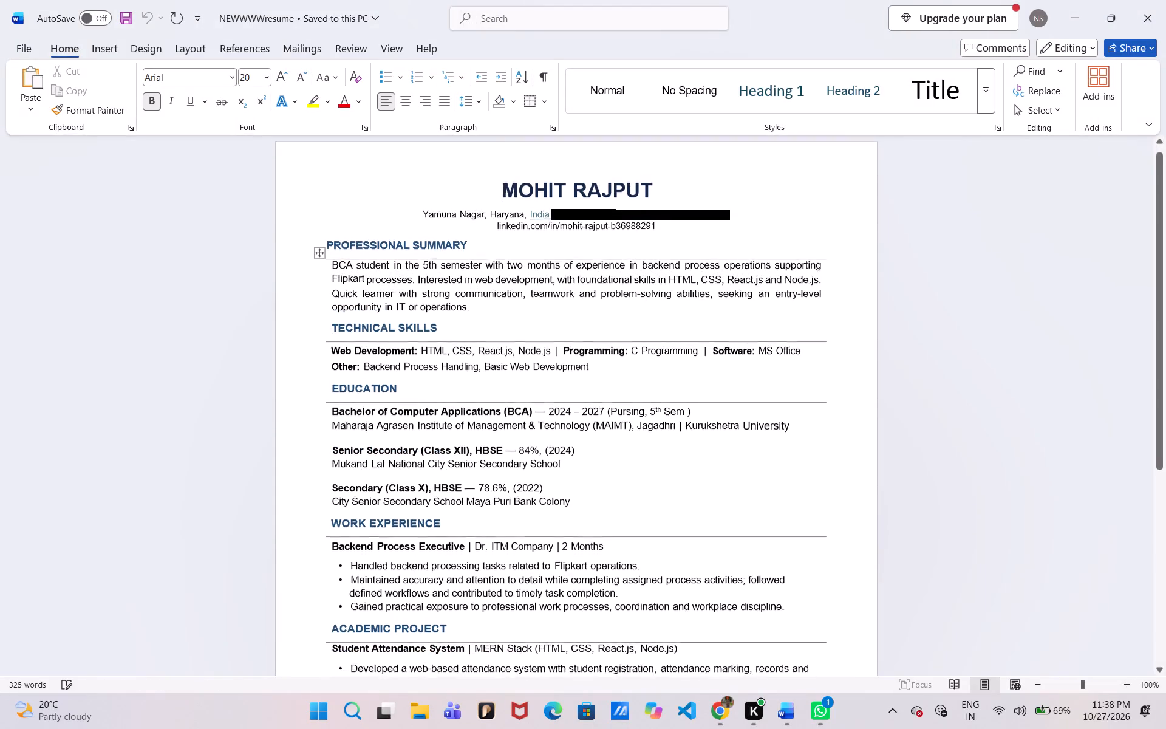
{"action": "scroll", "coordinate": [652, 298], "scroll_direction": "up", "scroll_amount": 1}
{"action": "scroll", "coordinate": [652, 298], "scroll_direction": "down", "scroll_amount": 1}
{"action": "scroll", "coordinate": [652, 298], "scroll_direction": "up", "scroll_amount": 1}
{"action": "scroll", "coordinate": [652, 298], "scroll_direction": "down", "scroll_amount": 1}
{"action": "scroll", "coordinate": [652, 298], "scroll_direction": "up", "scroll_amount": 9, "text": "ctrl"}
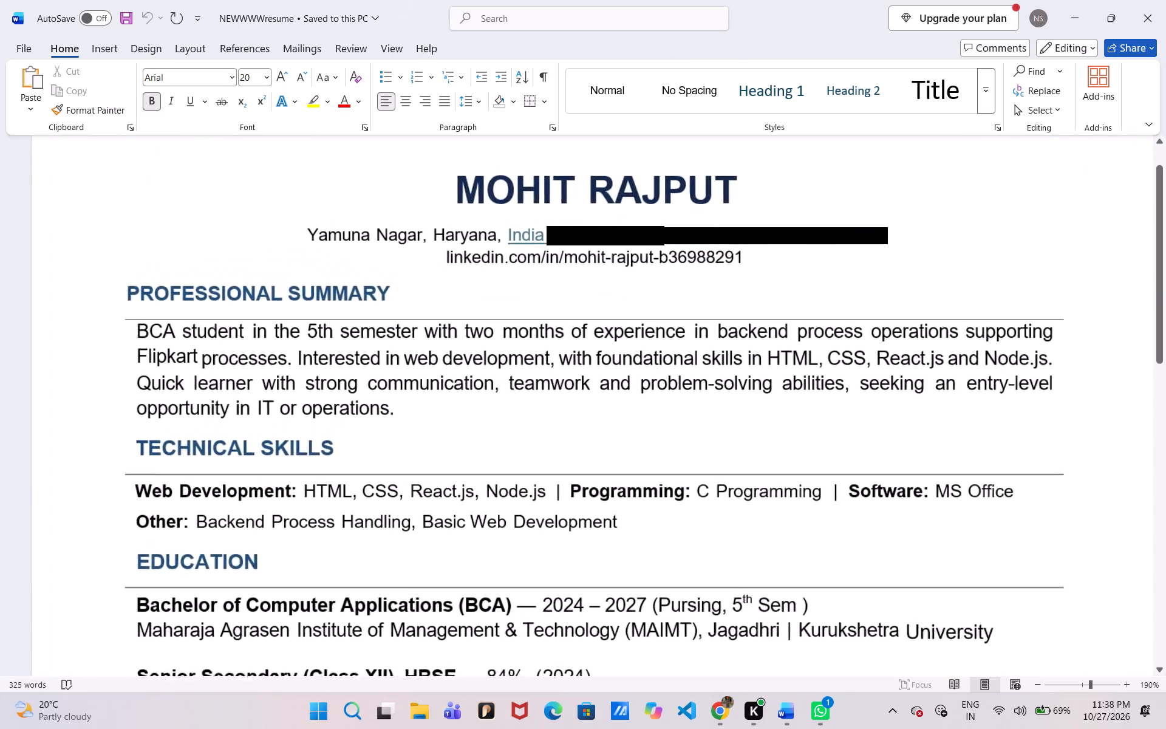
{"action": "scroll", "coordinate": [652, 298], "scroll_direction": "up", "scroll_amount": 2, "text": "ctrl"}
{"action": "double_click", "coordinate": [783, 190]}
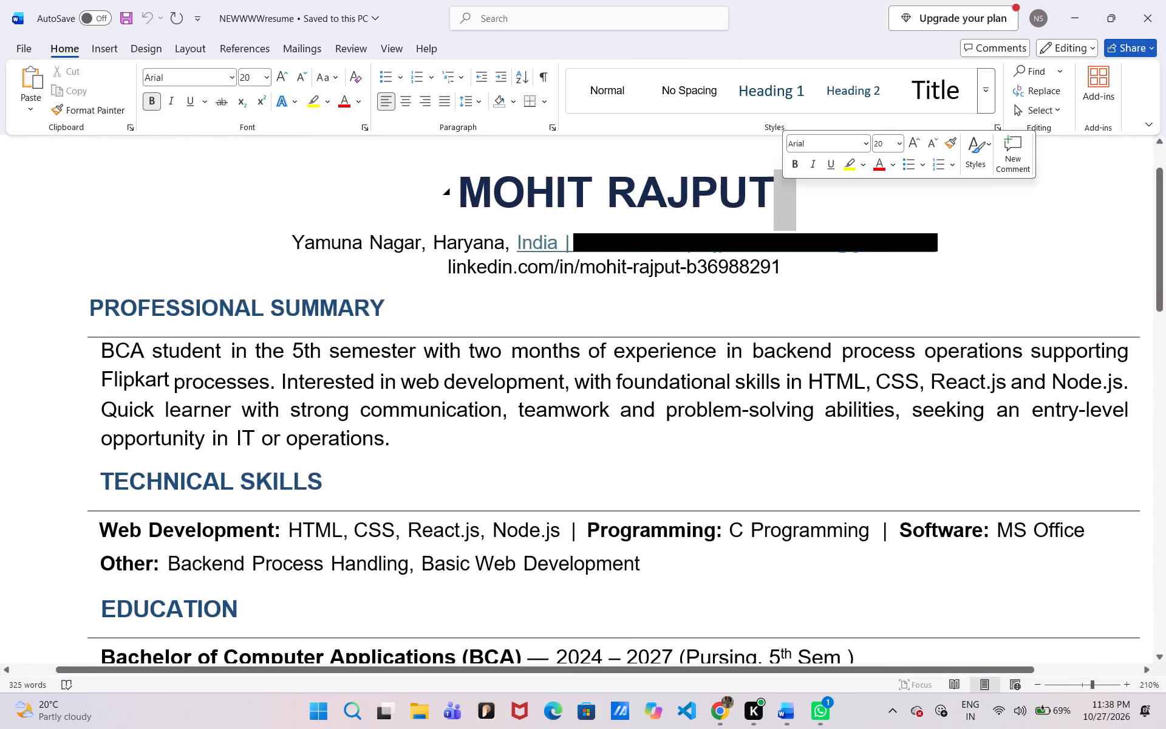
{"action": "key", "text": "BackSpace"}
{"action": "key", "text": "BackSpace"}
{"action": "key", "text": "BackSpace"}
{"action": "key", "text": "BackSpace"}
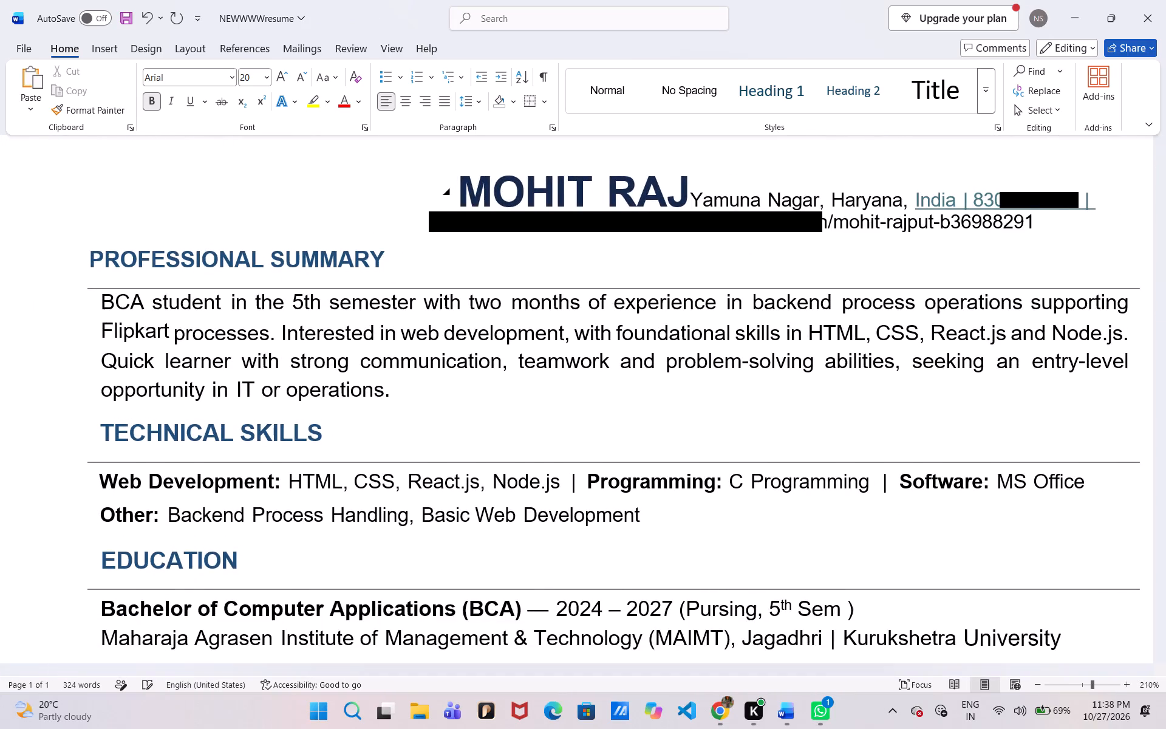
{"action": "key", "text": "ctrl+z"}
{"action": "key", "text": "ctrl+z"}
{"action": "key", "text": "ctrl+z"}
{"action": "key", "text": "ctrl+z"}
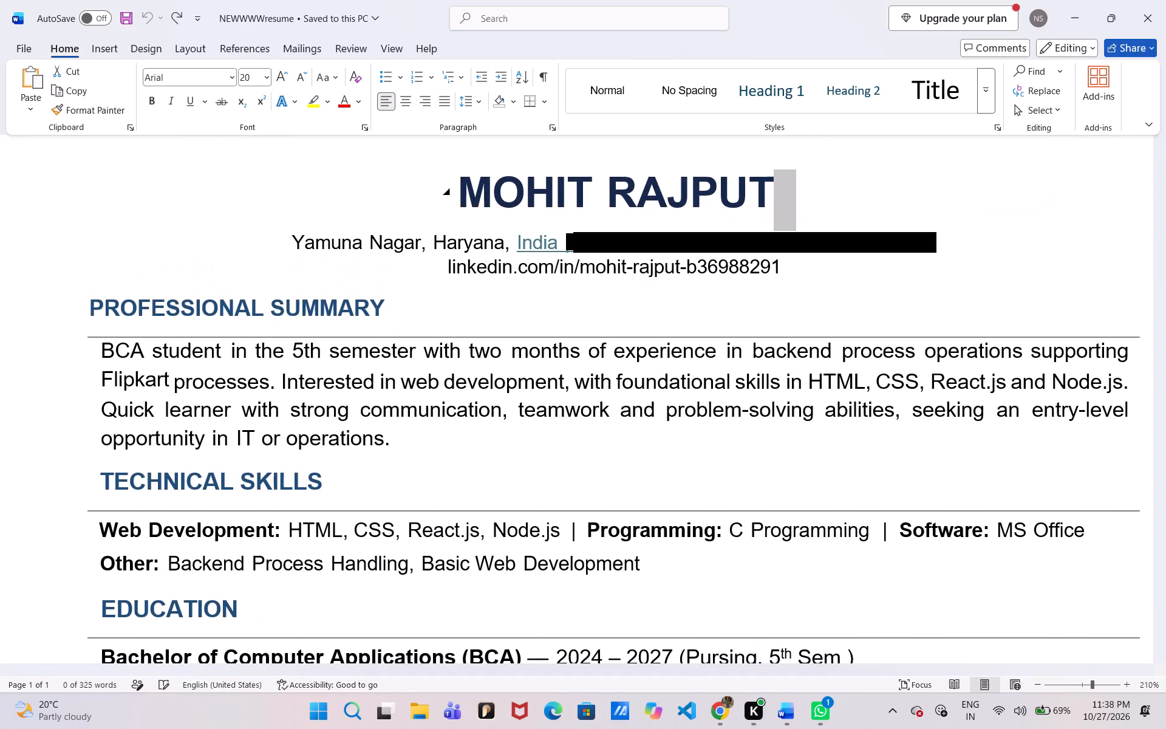
Replace the first name in the resume's name heading with the new candidate's first name.
{"action": "left_click", "coordinate": [596, 193]}
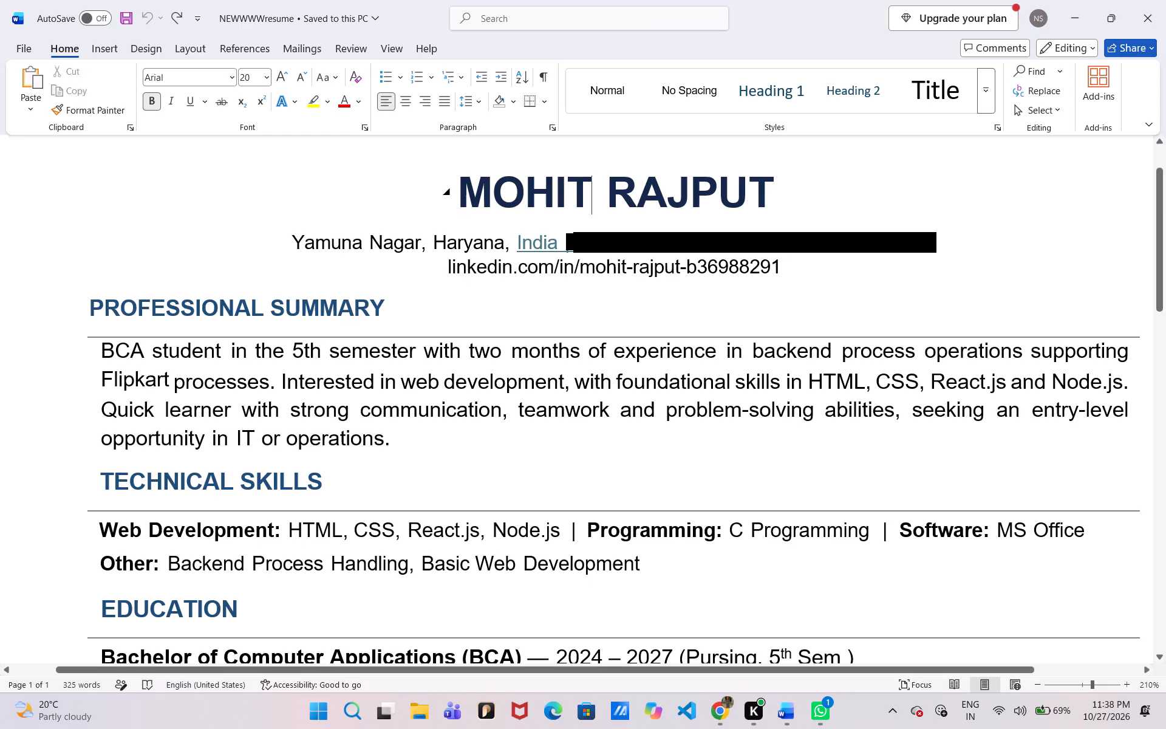
{"action": "key", "text": "BackSpace"}
{"action": "key", "text": "BackSpace"}
{"action": "key", "text": "BackSpace"}
{"action": "key", "text": "BackSpace"}
{"action": "key", "text": "BackSpace"}
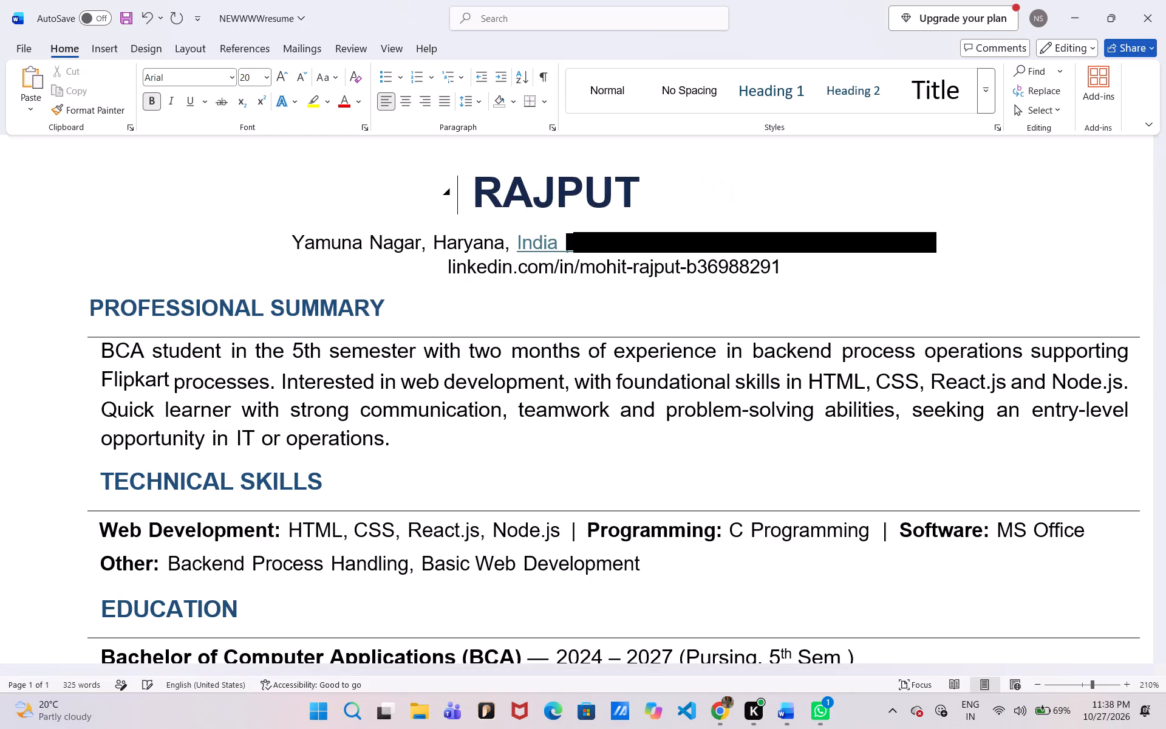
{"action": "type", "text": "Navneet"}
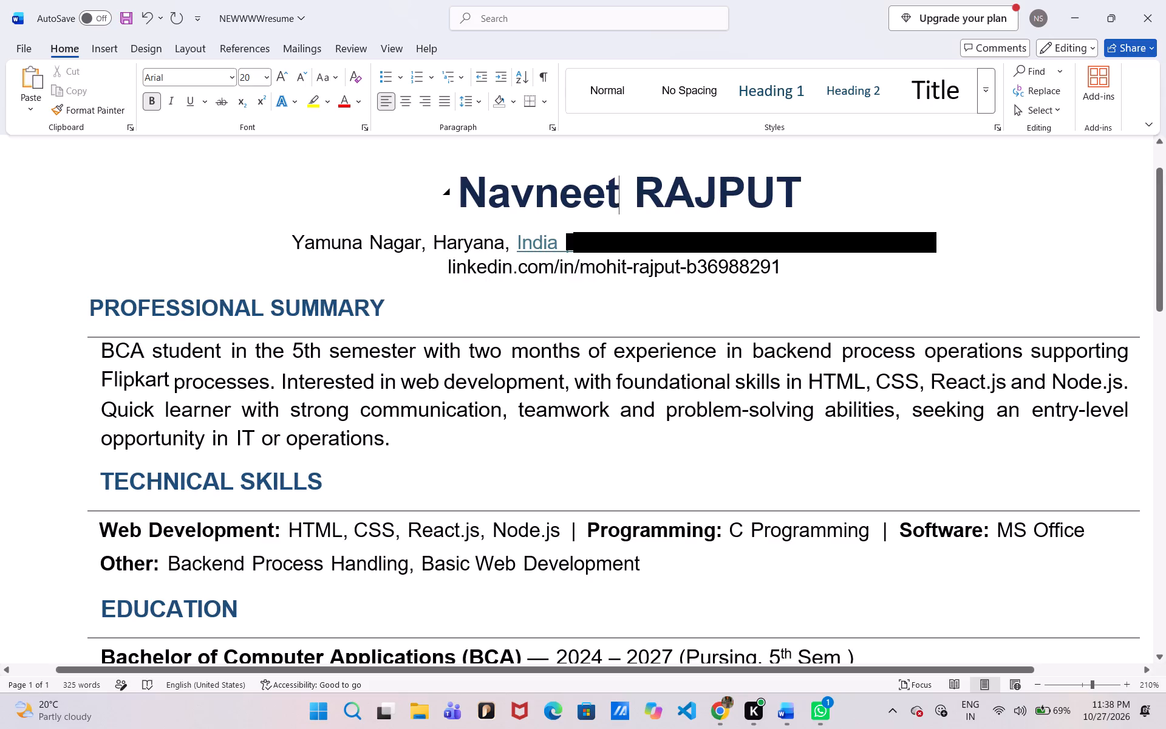
Replace the surname in the name heading with the new candidate's surname in capital letters.
{"action": "left_click", "coordinate": [774, 192]}
{"action": "key", "text": "BackSpace"}
{"action": "key", "text": "BackSpace"}
{"action": "key", "text": "BackSpace"}
{"action": "key", "text": "BackSpace"}
{"action": "key", "text": "BackSpace"}
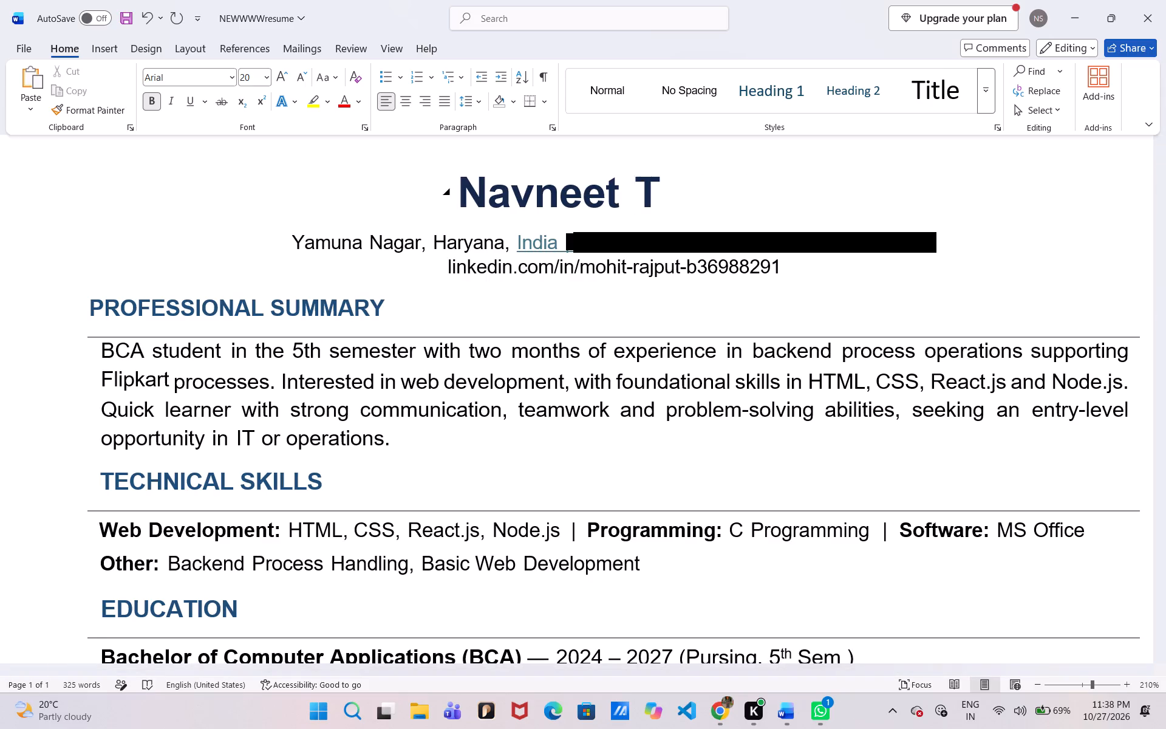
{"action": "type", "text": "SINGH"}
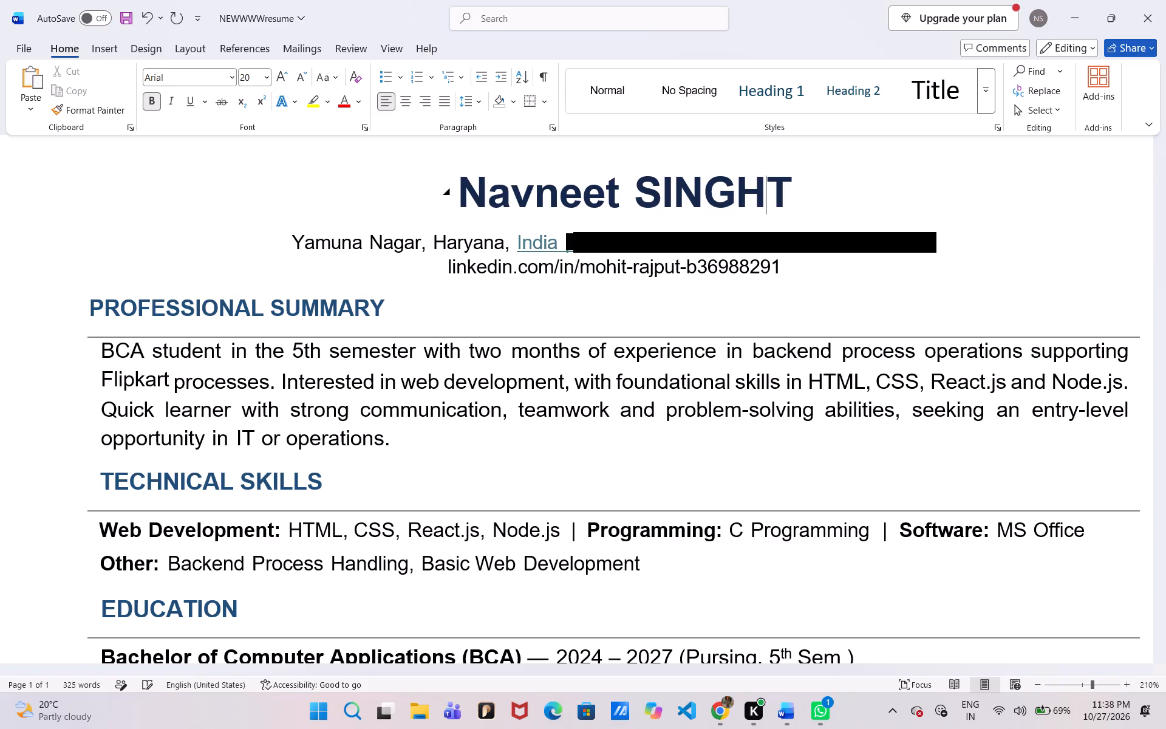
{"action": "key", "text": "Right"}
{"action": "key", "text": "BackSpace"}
Rewrite the new first name in the heading entirely in capital letters to match the surname.
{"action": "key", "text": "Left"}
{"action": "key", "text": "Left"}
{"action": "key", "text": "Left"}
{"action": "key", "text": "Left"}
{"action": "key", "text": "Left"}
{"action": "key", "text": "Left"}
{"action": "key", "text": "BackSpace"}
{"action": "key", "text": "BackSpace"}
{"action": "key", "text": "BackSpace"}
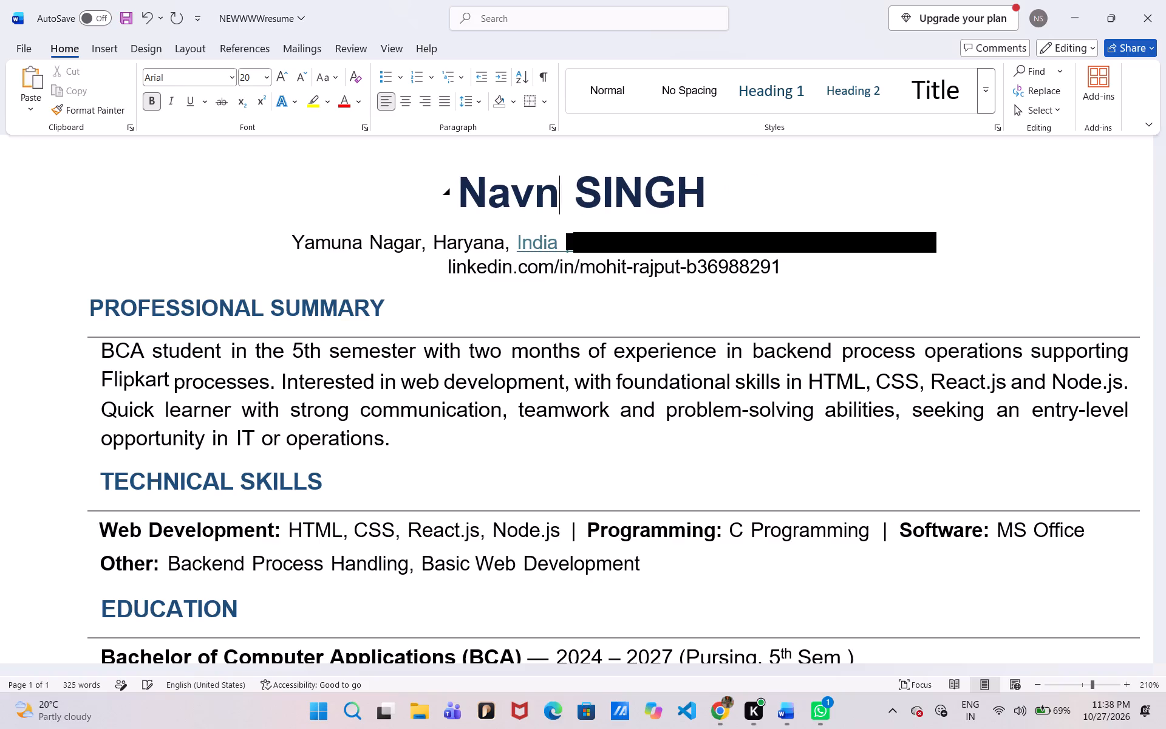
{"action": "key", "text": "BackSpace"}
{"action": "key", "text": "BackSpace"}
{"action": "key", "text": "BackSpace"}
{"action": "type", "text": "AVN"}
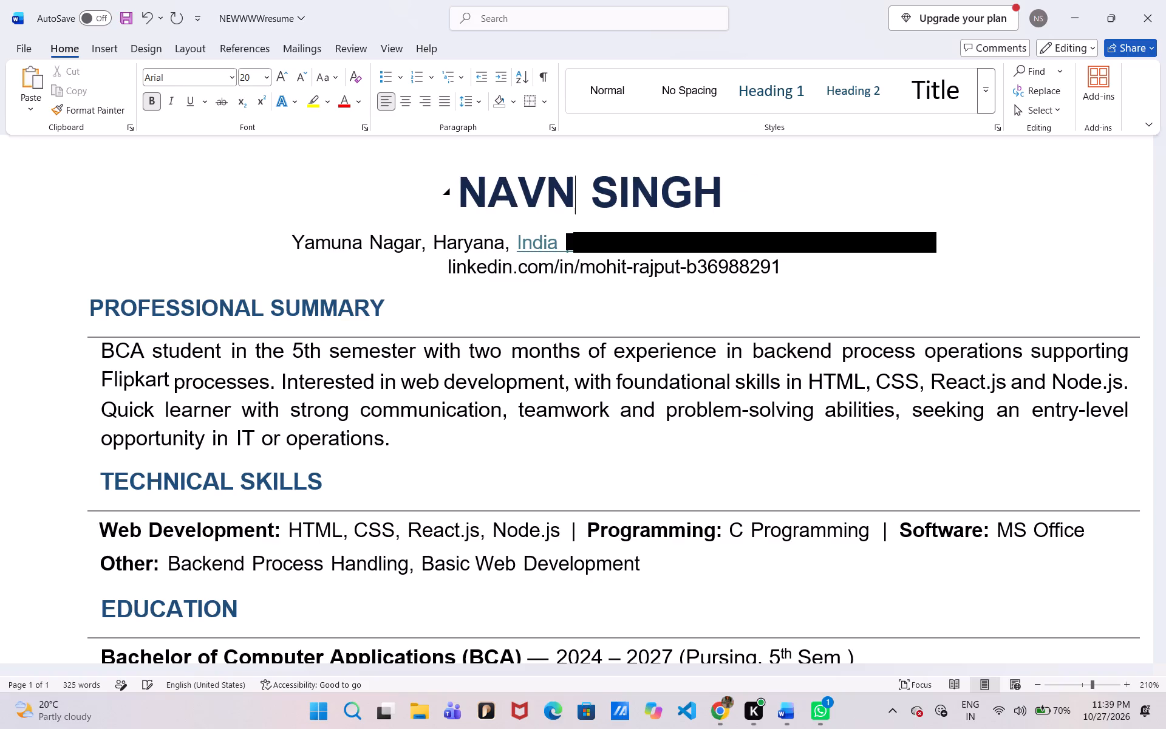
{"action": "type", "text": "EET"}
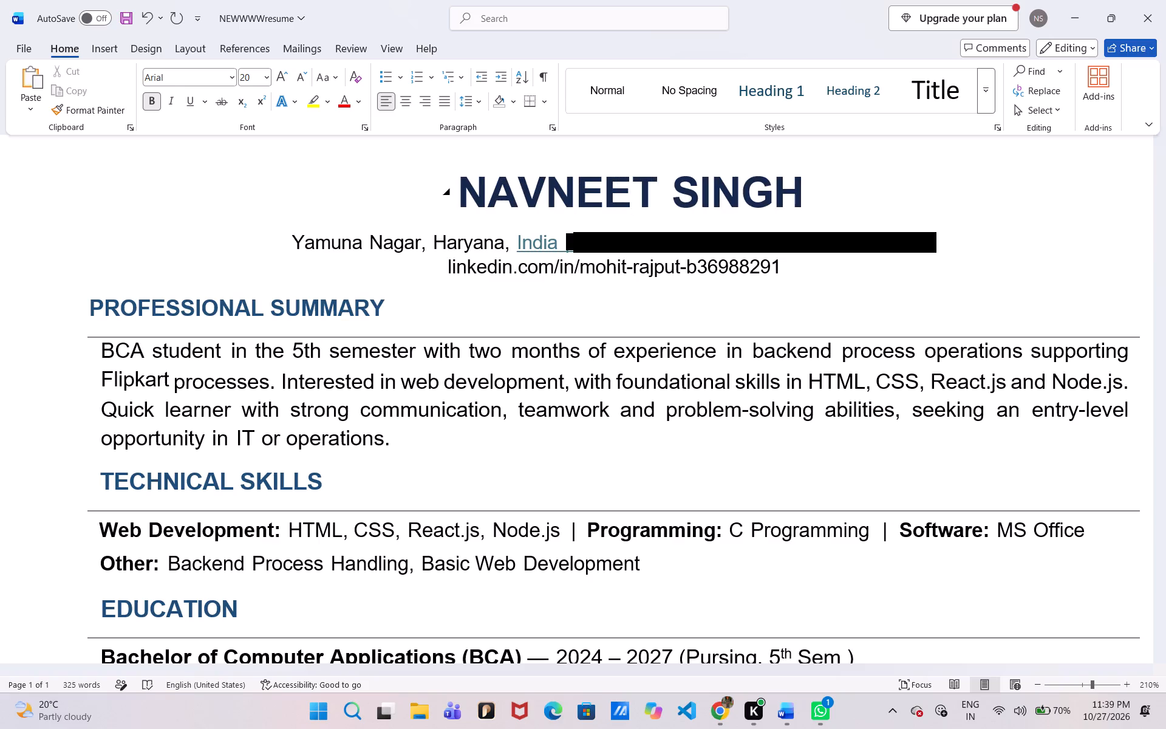
Delete the old phone number from the contact line below the name heading.
{"action": "left_click", "coordinate": [678, 246]}
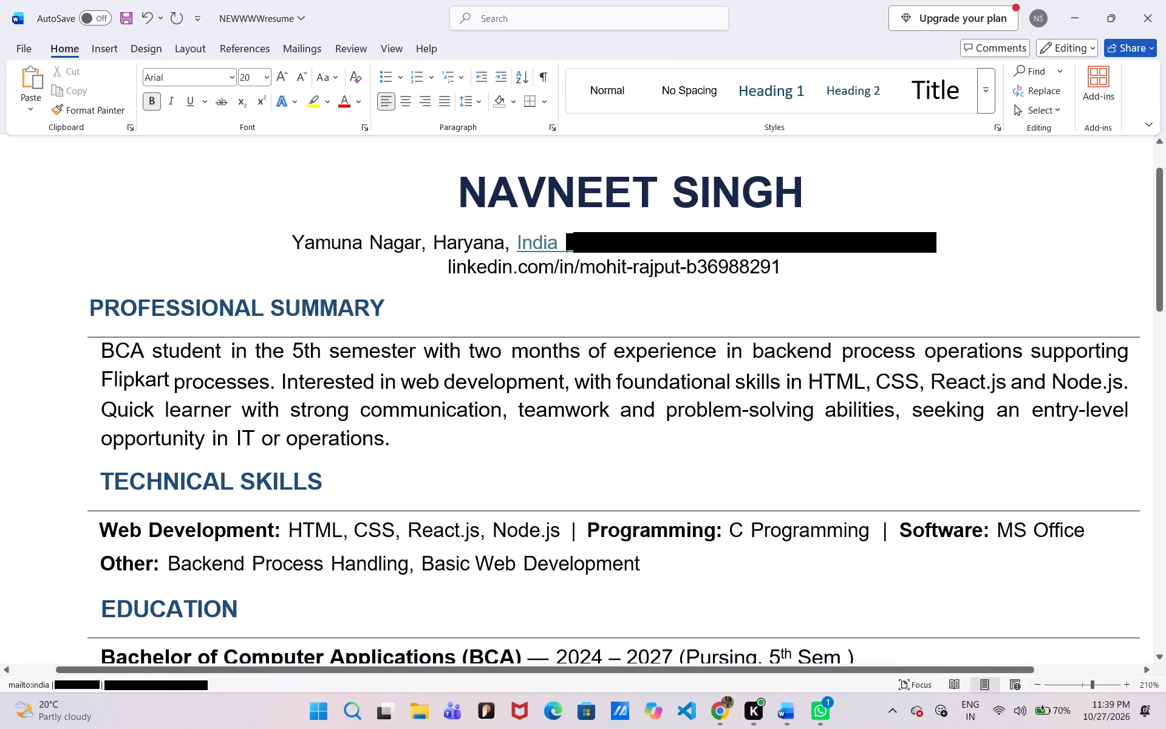
{"action": "key", "text": "BackSpace"}
{"action": "key", "text": "BackSpace"}
{"action": "key", "text": "BackSpace"}
{"action": "key", "text": "BackSpace"}
{"action": "key", "text": "BackSpace"}
{"action": "key", "text": "BackSpace"}
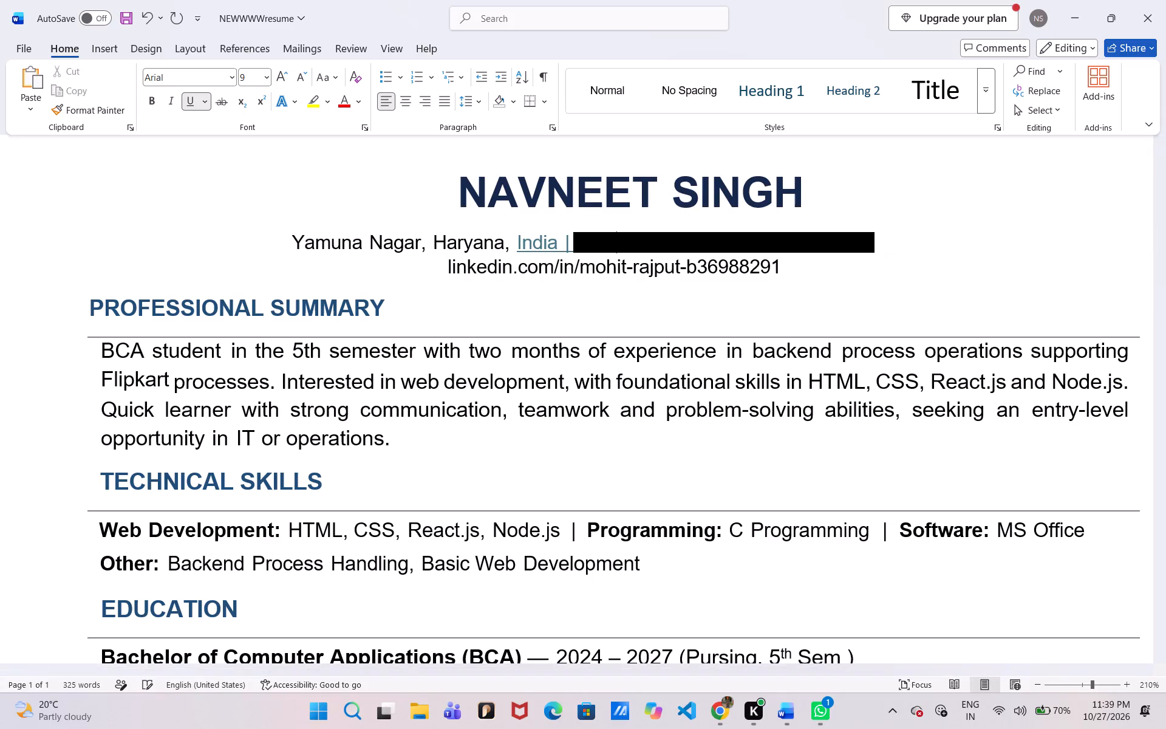
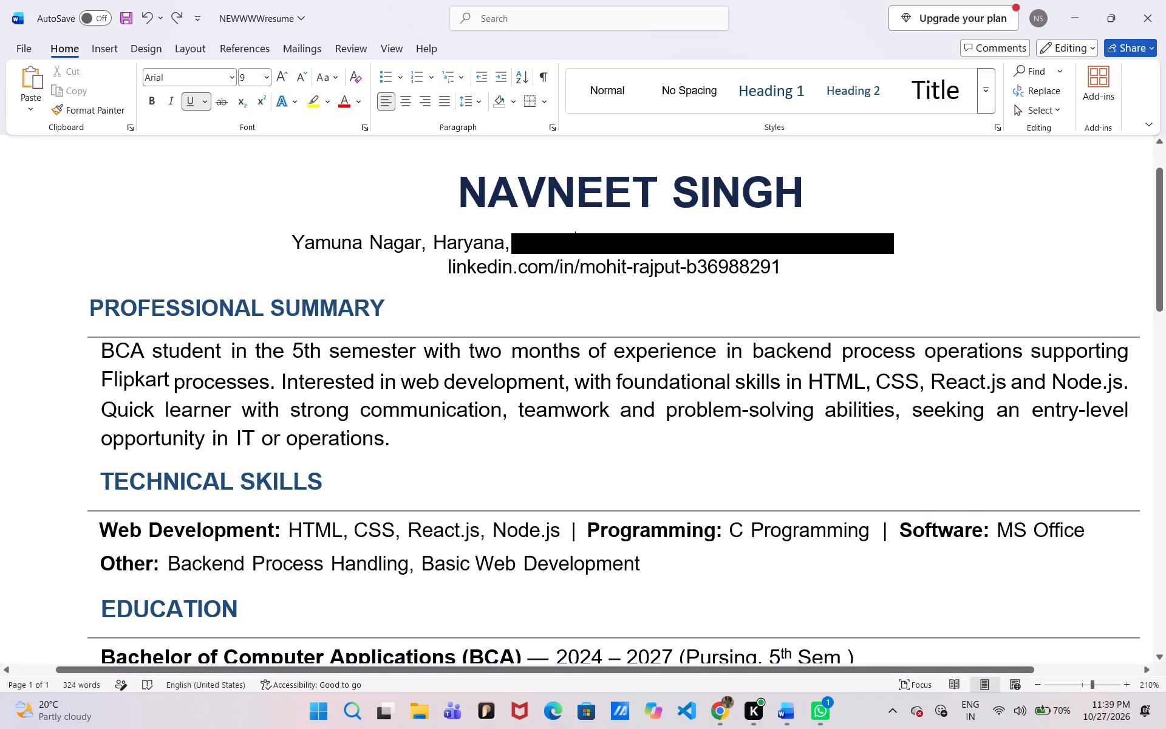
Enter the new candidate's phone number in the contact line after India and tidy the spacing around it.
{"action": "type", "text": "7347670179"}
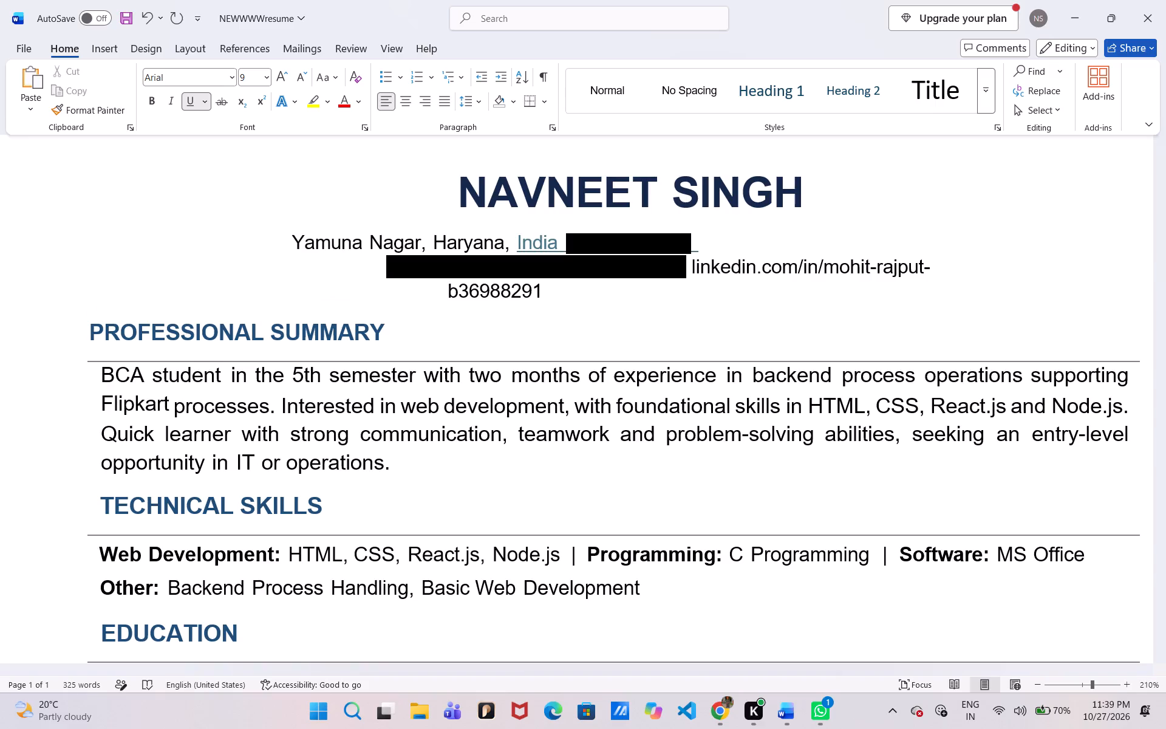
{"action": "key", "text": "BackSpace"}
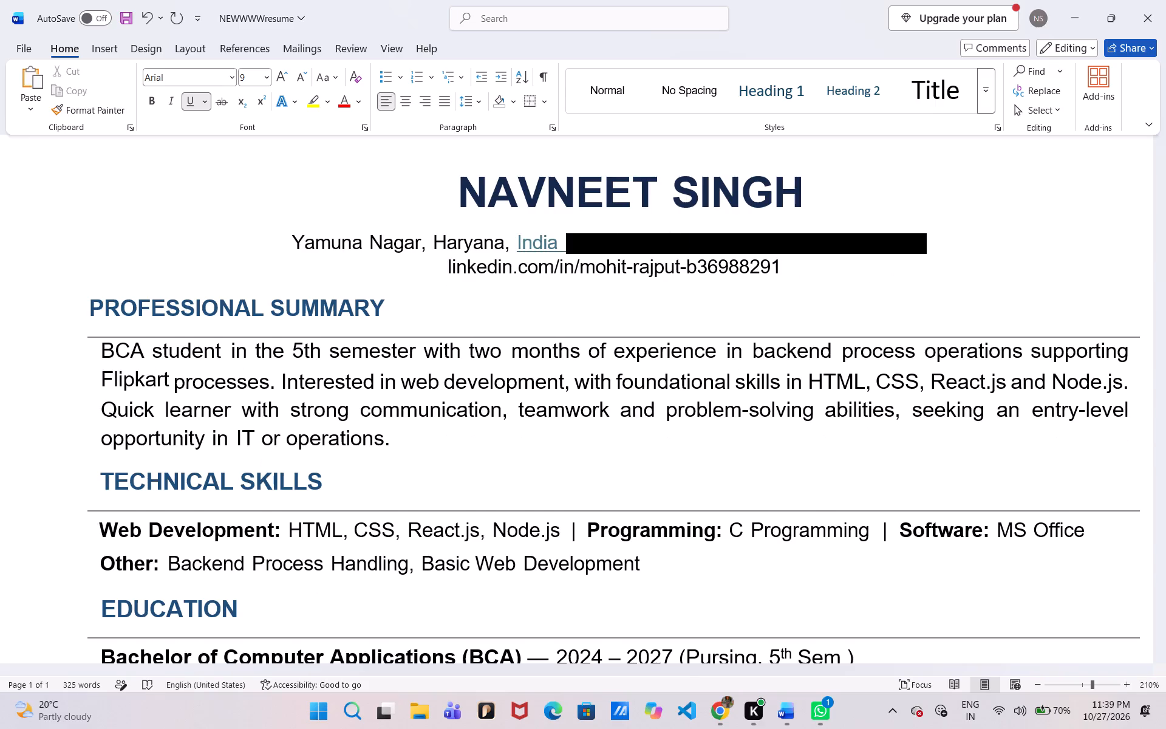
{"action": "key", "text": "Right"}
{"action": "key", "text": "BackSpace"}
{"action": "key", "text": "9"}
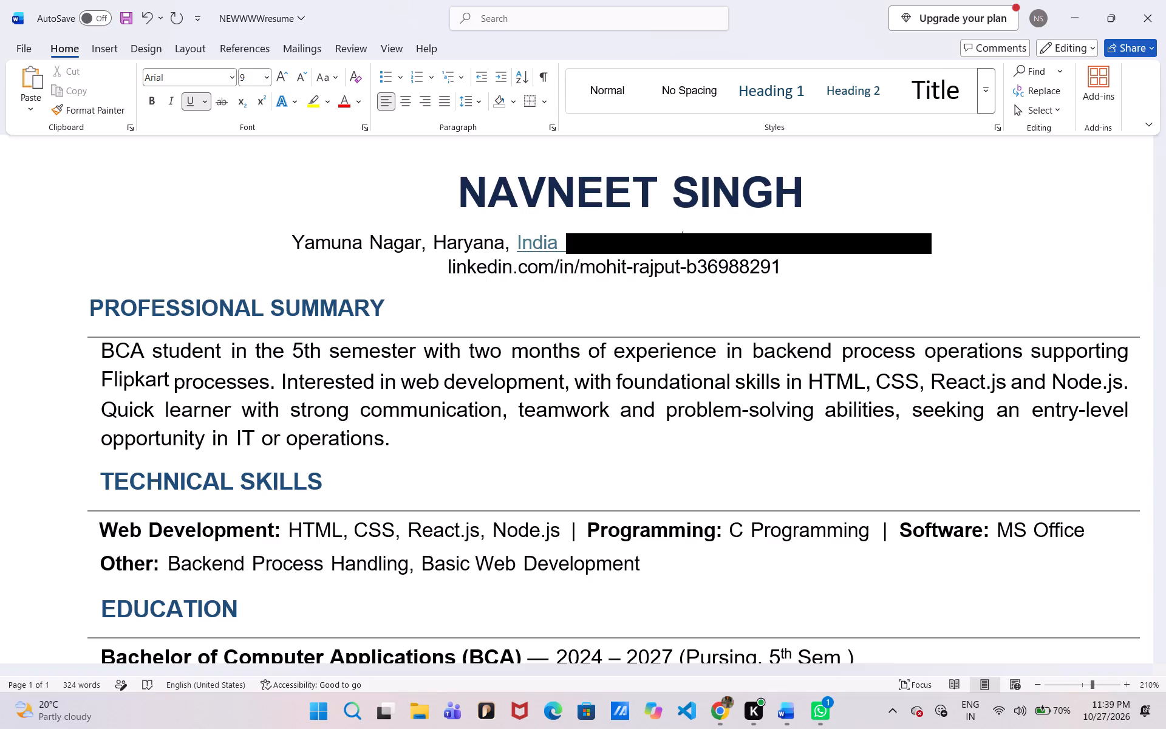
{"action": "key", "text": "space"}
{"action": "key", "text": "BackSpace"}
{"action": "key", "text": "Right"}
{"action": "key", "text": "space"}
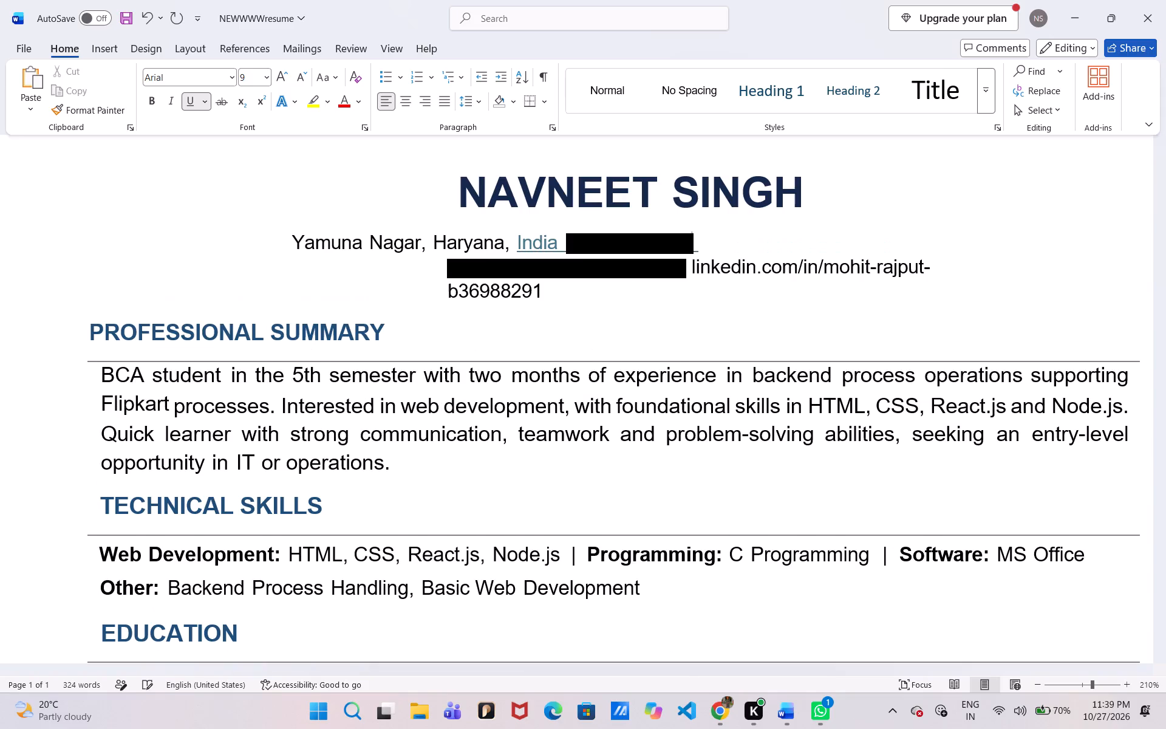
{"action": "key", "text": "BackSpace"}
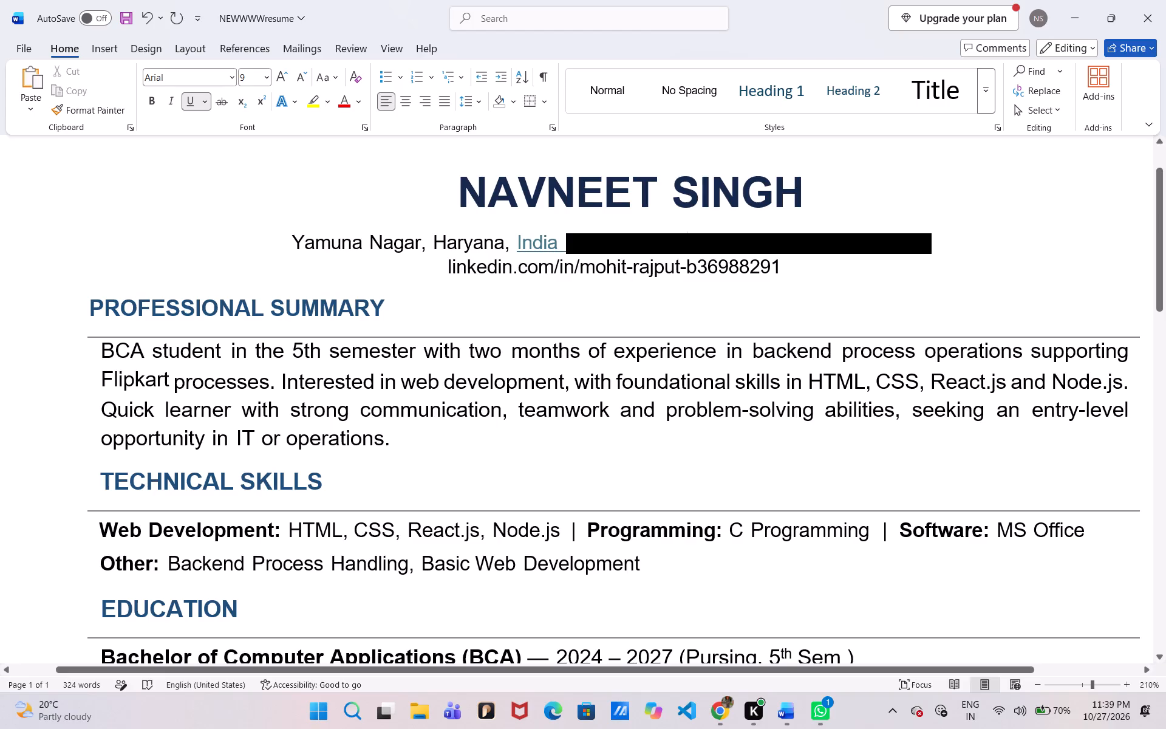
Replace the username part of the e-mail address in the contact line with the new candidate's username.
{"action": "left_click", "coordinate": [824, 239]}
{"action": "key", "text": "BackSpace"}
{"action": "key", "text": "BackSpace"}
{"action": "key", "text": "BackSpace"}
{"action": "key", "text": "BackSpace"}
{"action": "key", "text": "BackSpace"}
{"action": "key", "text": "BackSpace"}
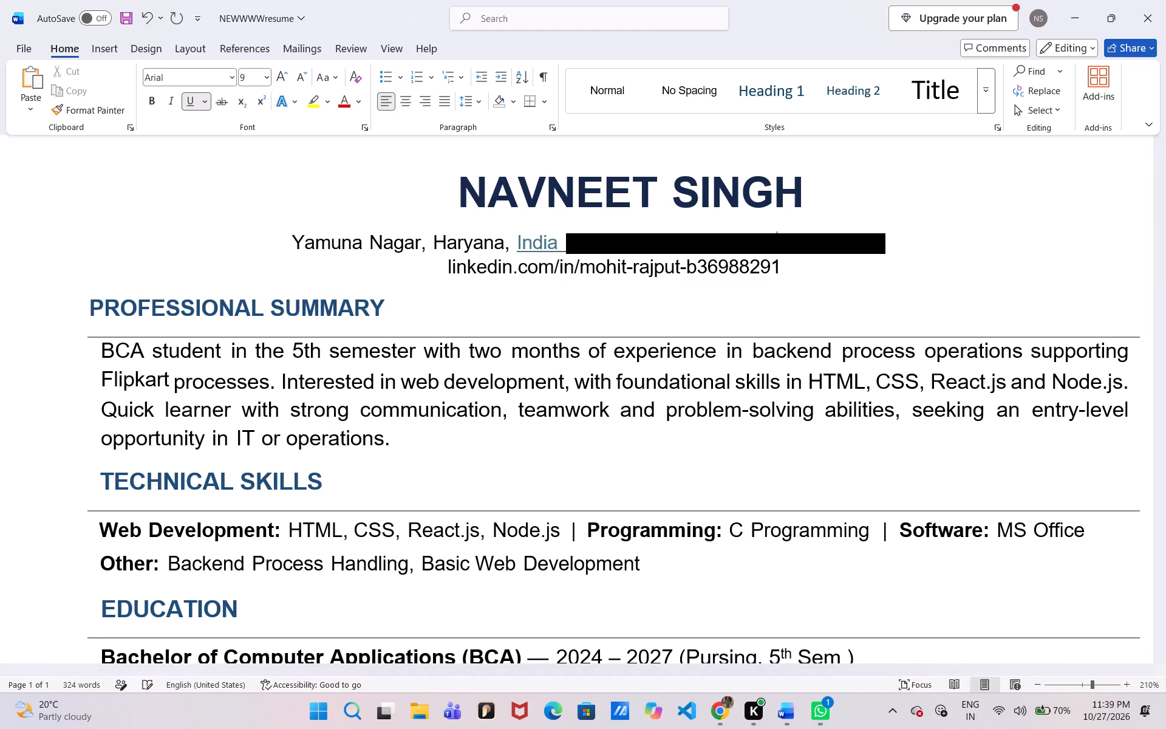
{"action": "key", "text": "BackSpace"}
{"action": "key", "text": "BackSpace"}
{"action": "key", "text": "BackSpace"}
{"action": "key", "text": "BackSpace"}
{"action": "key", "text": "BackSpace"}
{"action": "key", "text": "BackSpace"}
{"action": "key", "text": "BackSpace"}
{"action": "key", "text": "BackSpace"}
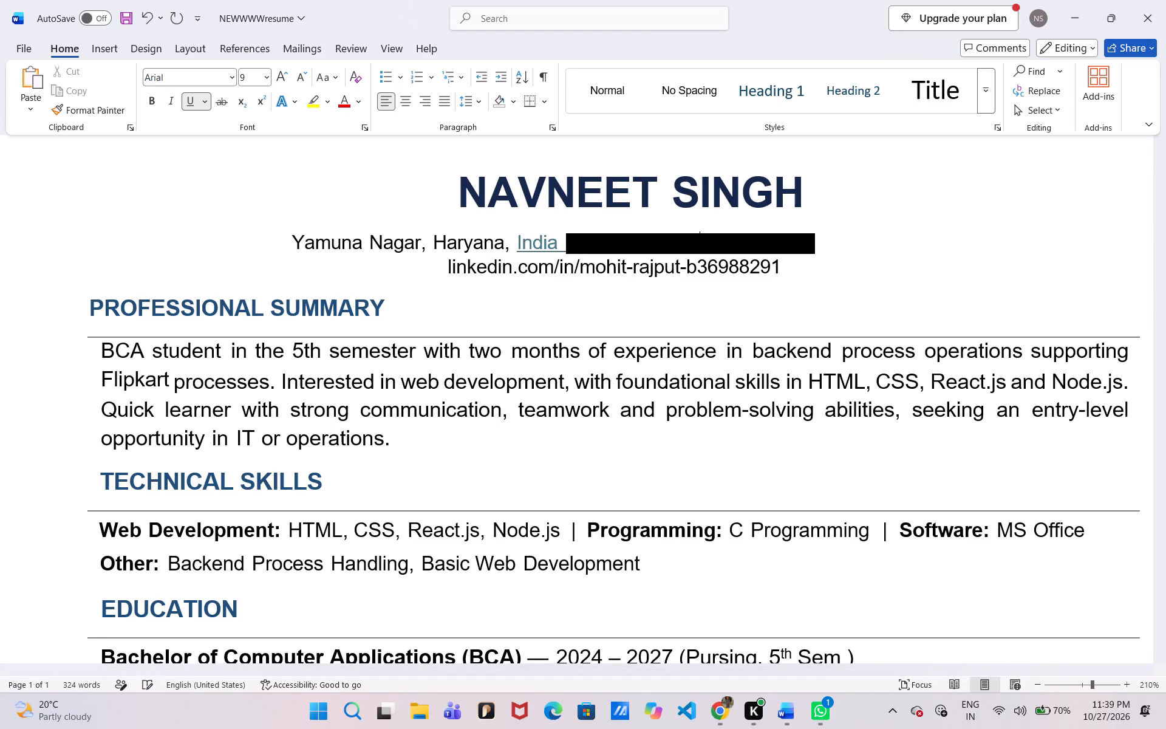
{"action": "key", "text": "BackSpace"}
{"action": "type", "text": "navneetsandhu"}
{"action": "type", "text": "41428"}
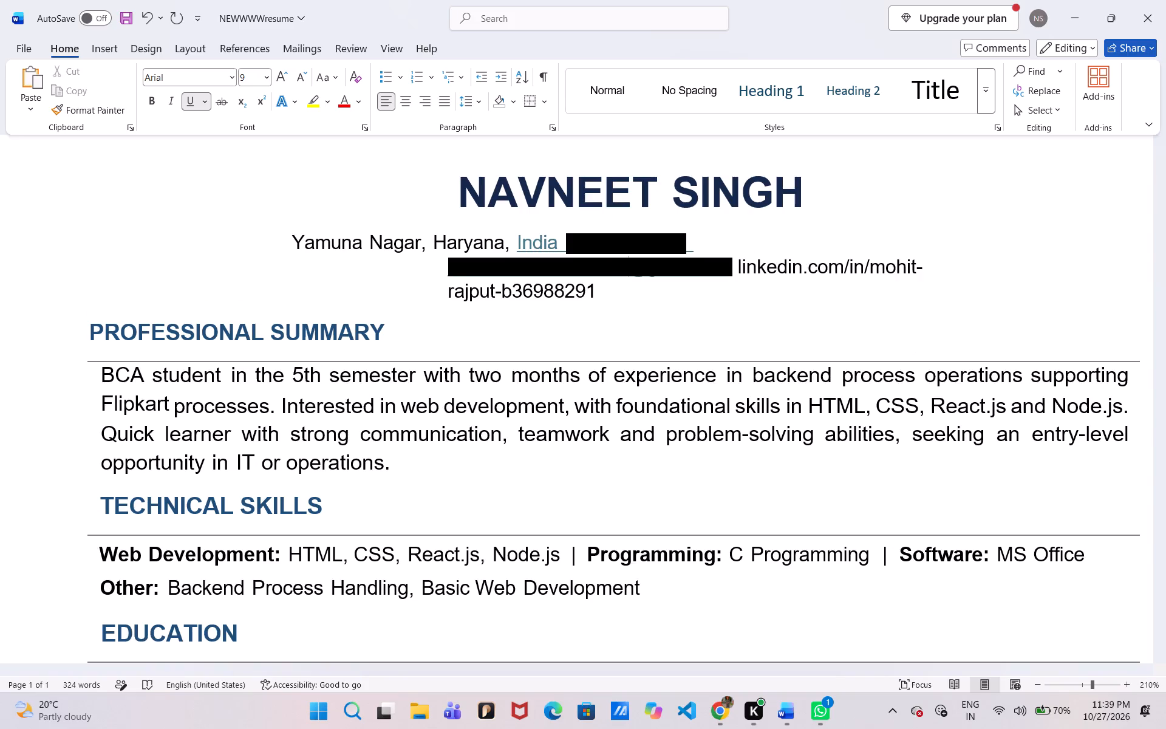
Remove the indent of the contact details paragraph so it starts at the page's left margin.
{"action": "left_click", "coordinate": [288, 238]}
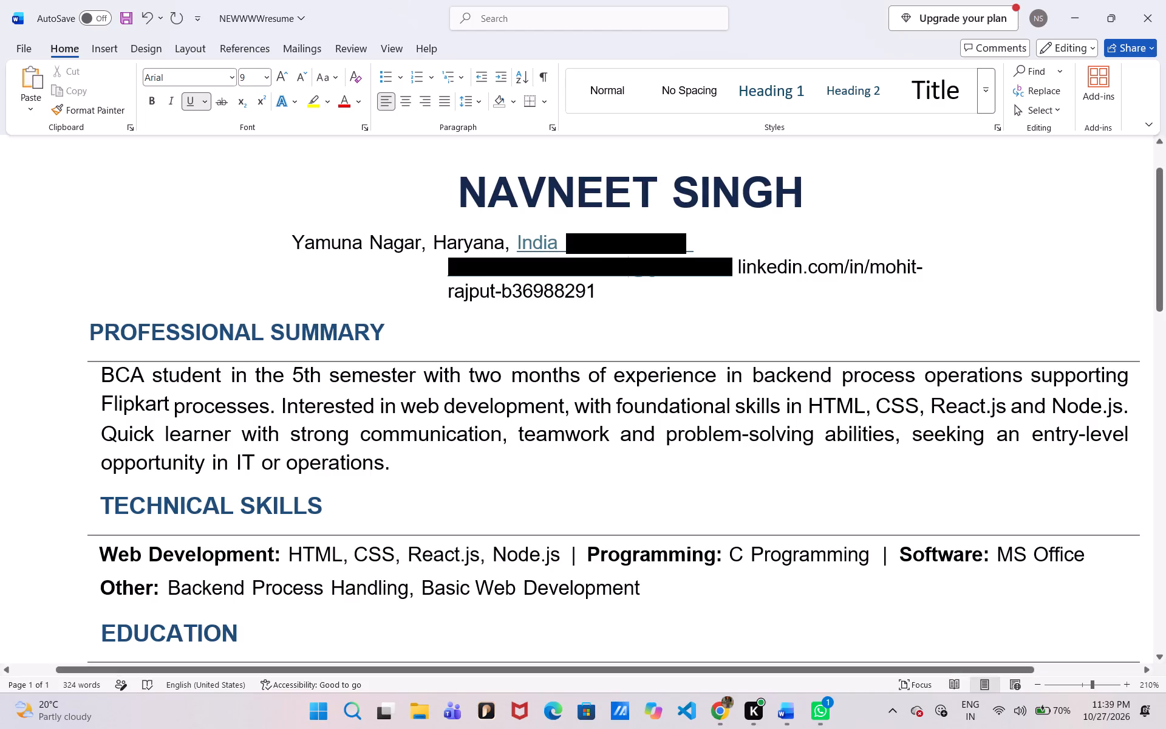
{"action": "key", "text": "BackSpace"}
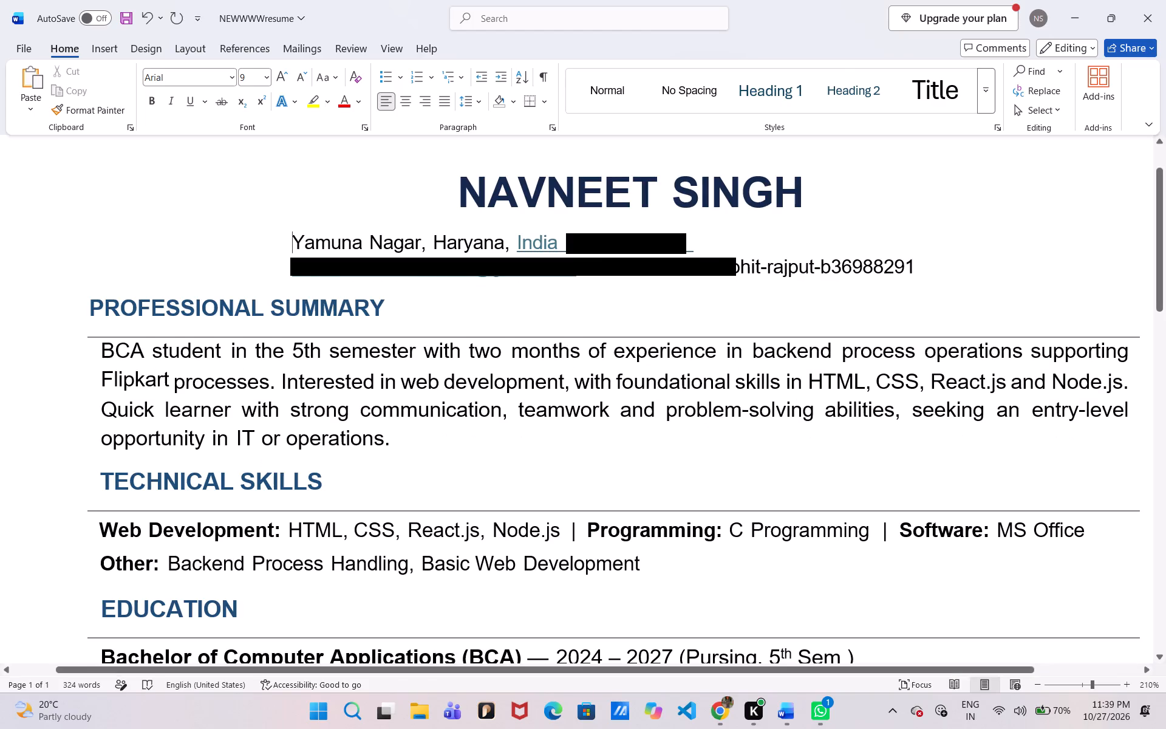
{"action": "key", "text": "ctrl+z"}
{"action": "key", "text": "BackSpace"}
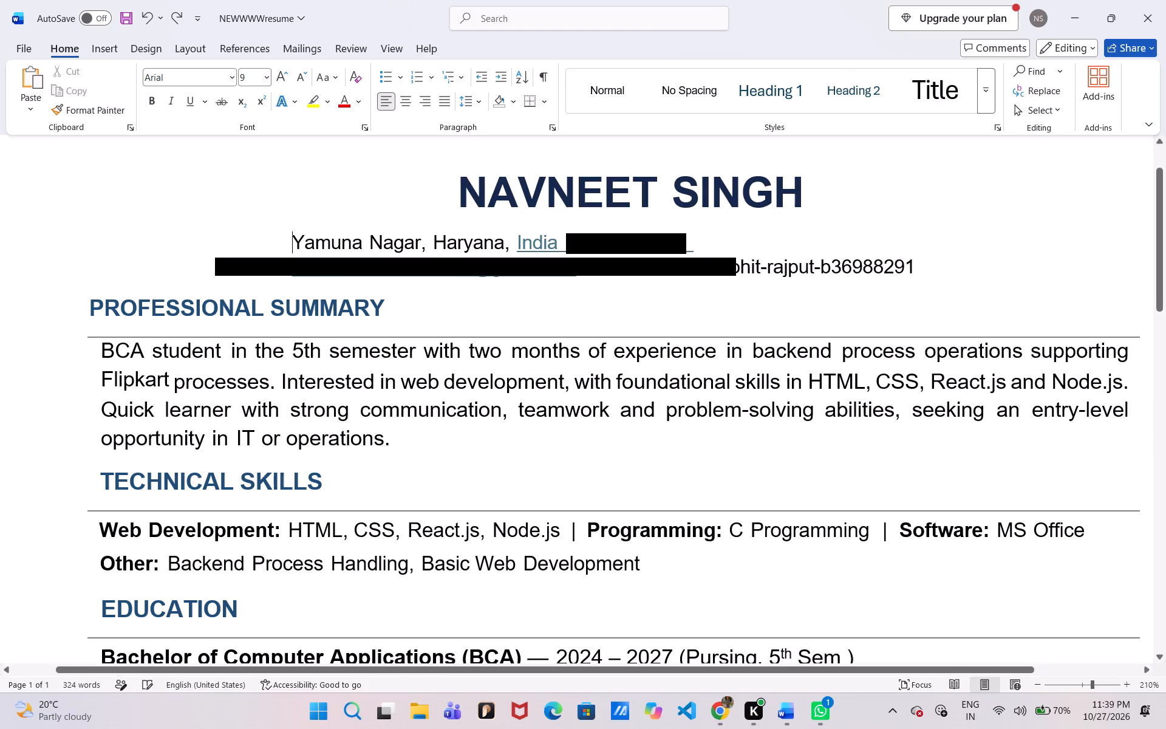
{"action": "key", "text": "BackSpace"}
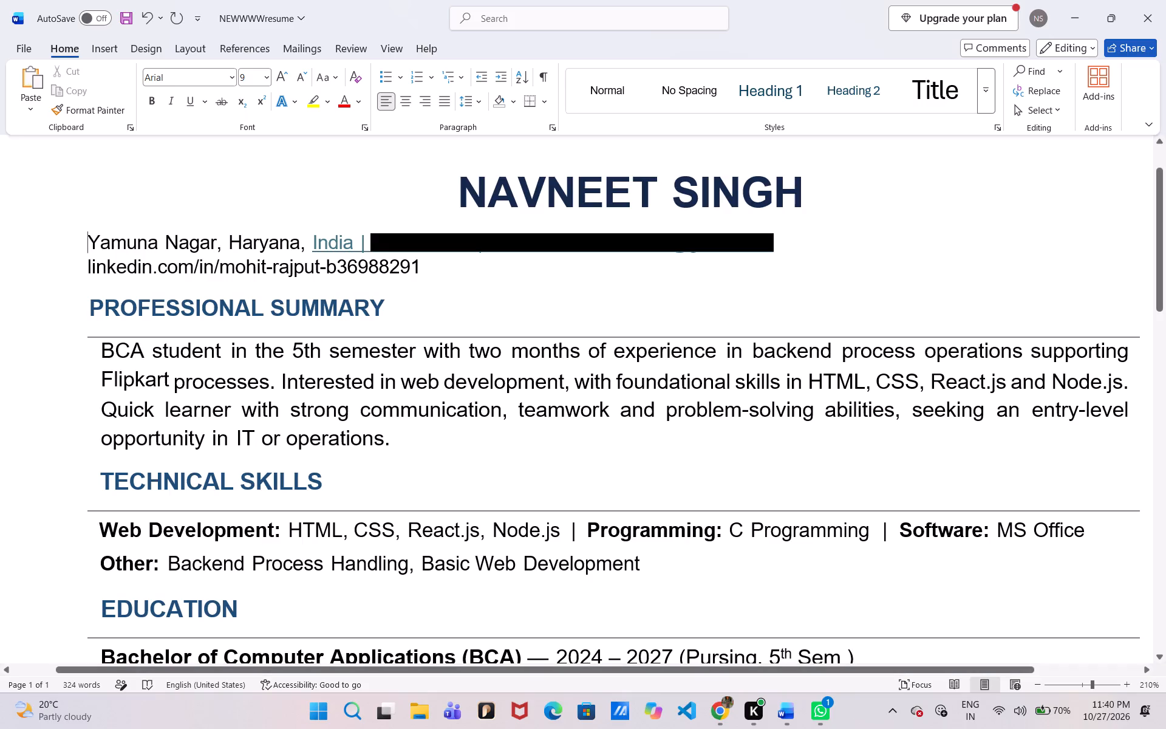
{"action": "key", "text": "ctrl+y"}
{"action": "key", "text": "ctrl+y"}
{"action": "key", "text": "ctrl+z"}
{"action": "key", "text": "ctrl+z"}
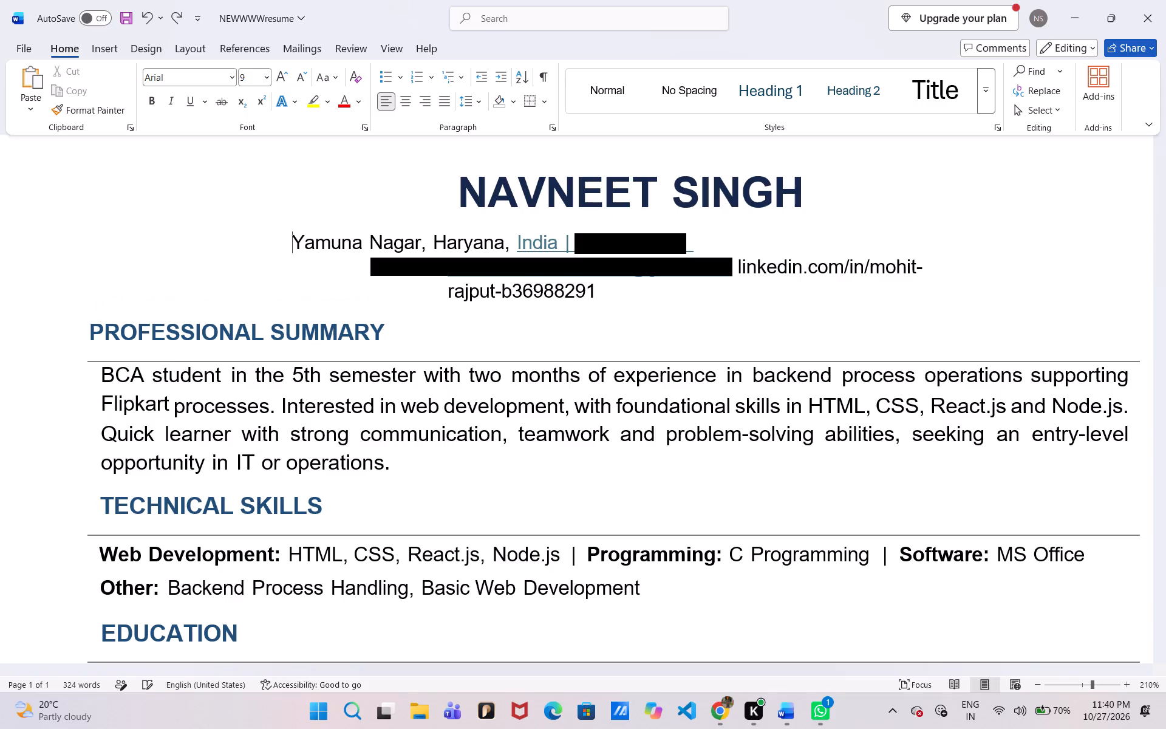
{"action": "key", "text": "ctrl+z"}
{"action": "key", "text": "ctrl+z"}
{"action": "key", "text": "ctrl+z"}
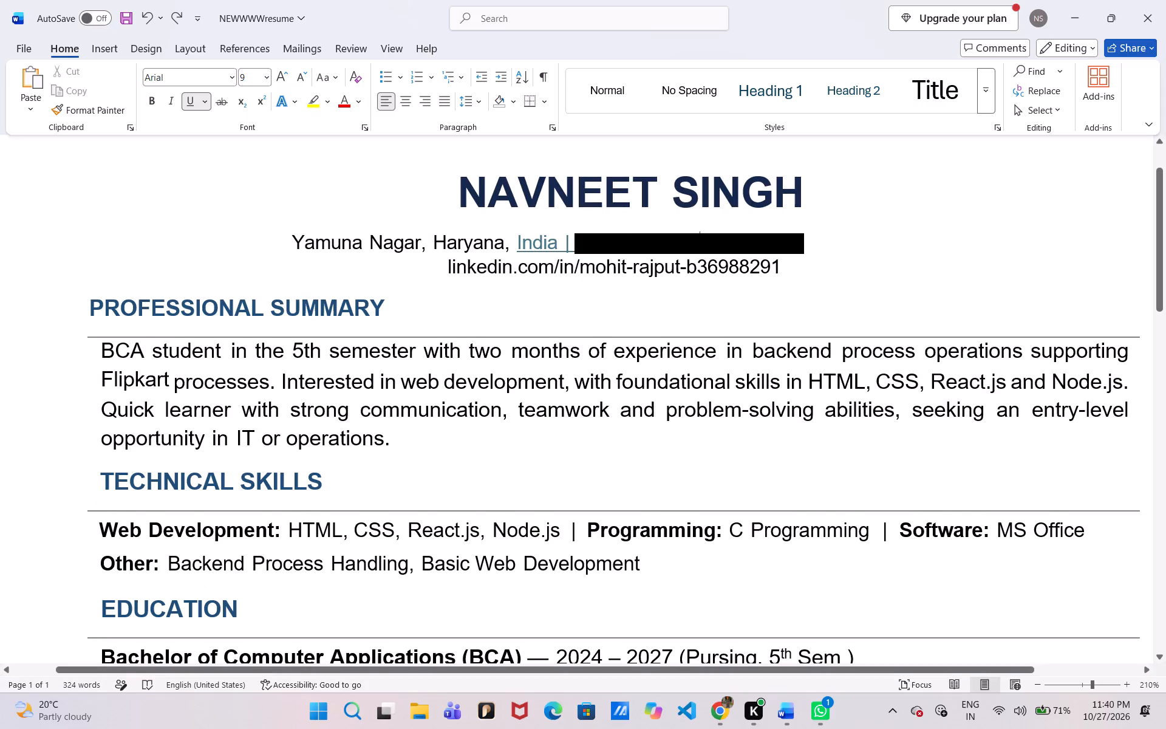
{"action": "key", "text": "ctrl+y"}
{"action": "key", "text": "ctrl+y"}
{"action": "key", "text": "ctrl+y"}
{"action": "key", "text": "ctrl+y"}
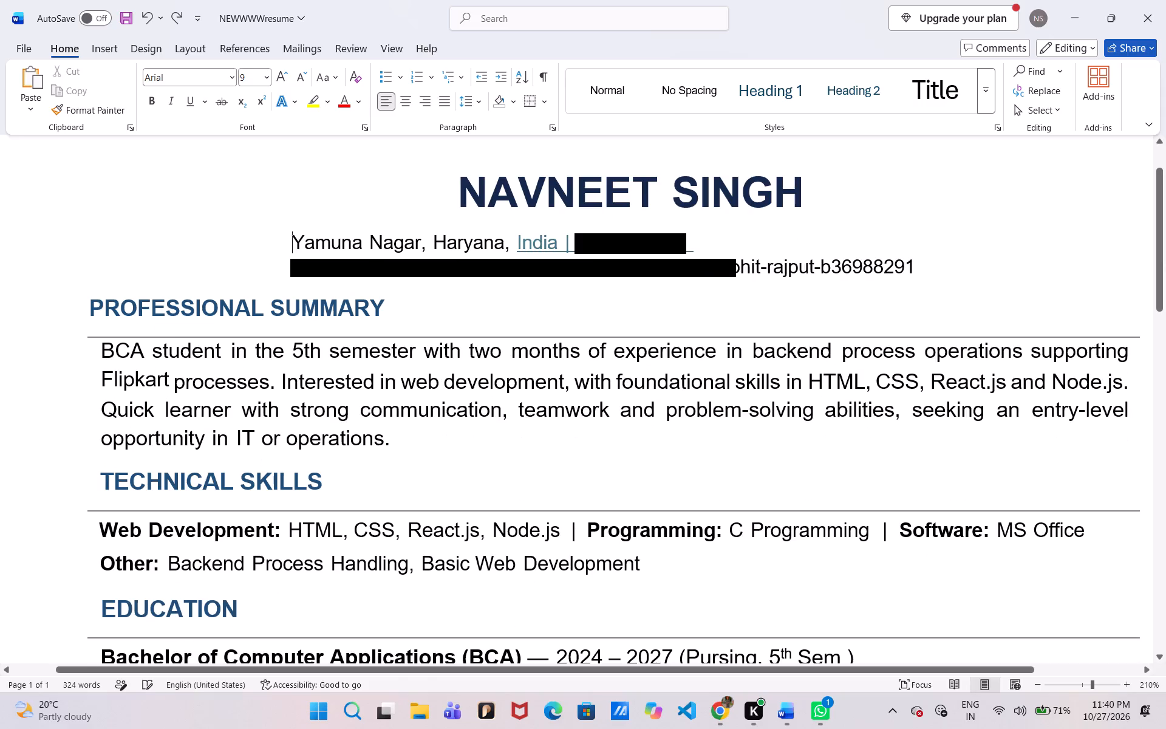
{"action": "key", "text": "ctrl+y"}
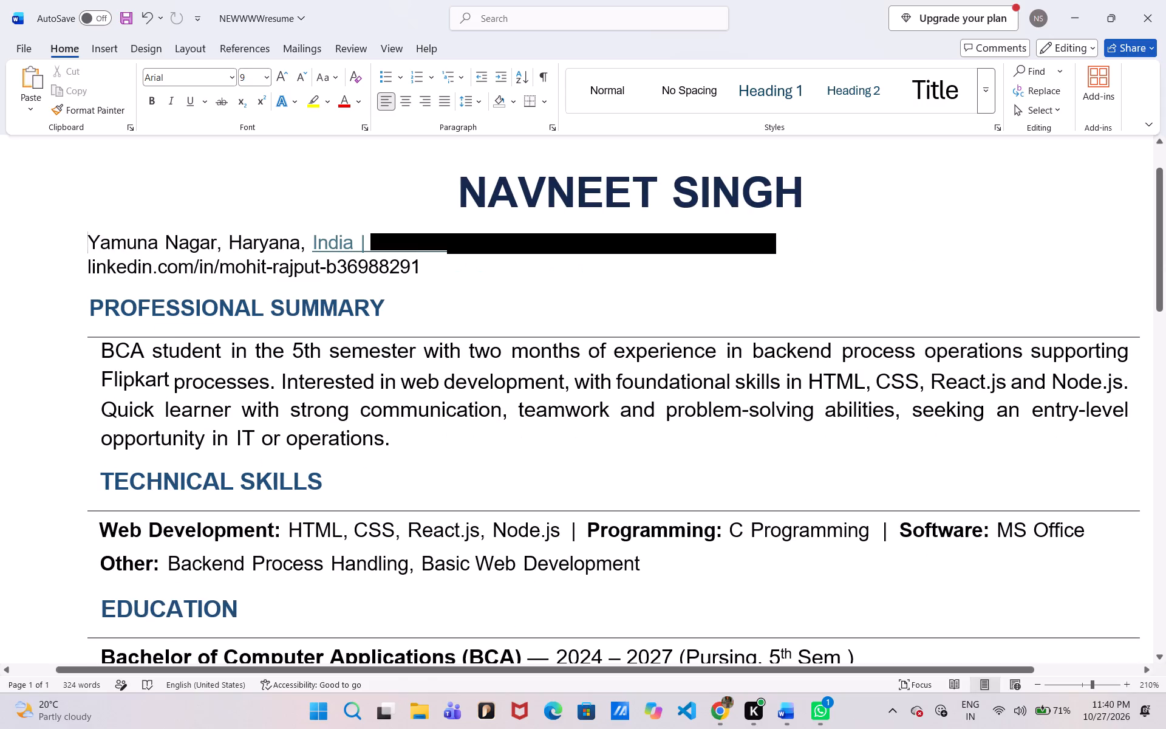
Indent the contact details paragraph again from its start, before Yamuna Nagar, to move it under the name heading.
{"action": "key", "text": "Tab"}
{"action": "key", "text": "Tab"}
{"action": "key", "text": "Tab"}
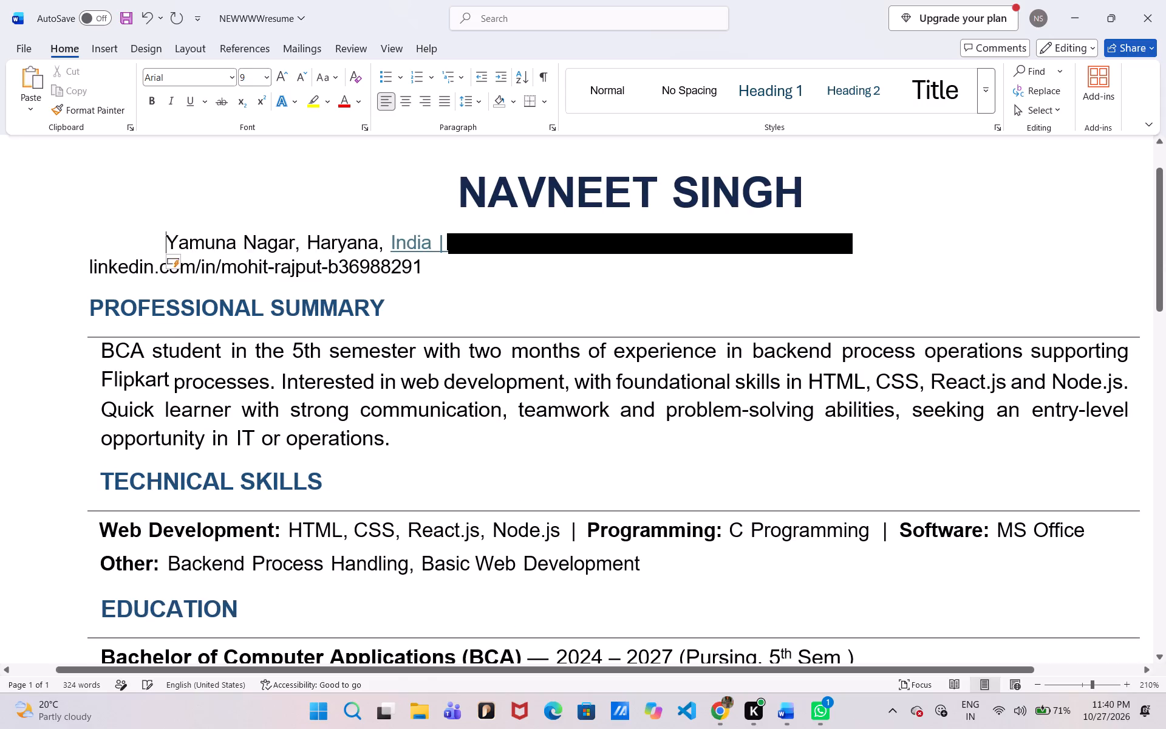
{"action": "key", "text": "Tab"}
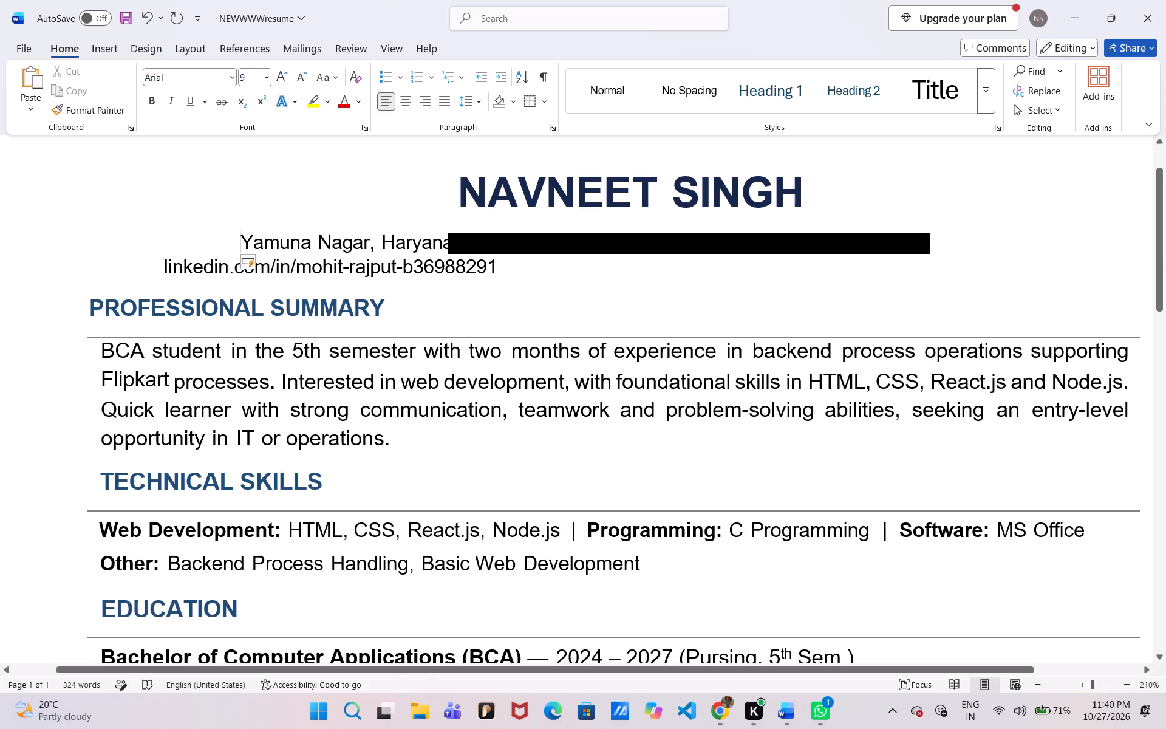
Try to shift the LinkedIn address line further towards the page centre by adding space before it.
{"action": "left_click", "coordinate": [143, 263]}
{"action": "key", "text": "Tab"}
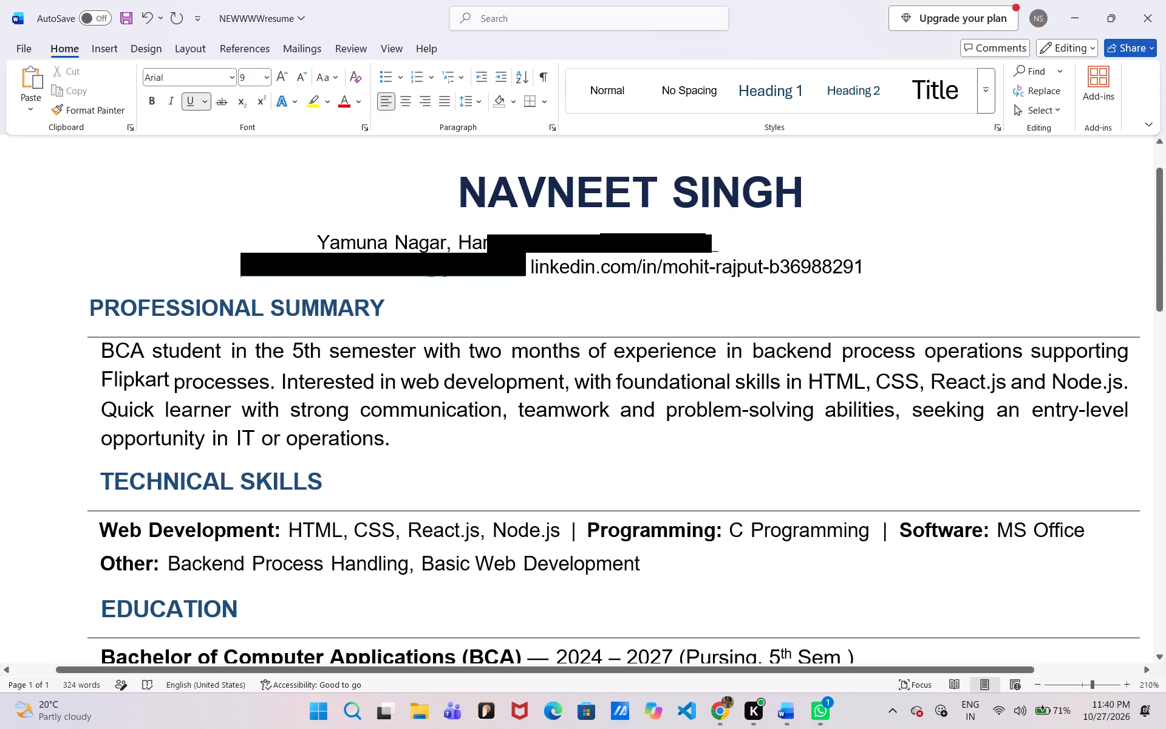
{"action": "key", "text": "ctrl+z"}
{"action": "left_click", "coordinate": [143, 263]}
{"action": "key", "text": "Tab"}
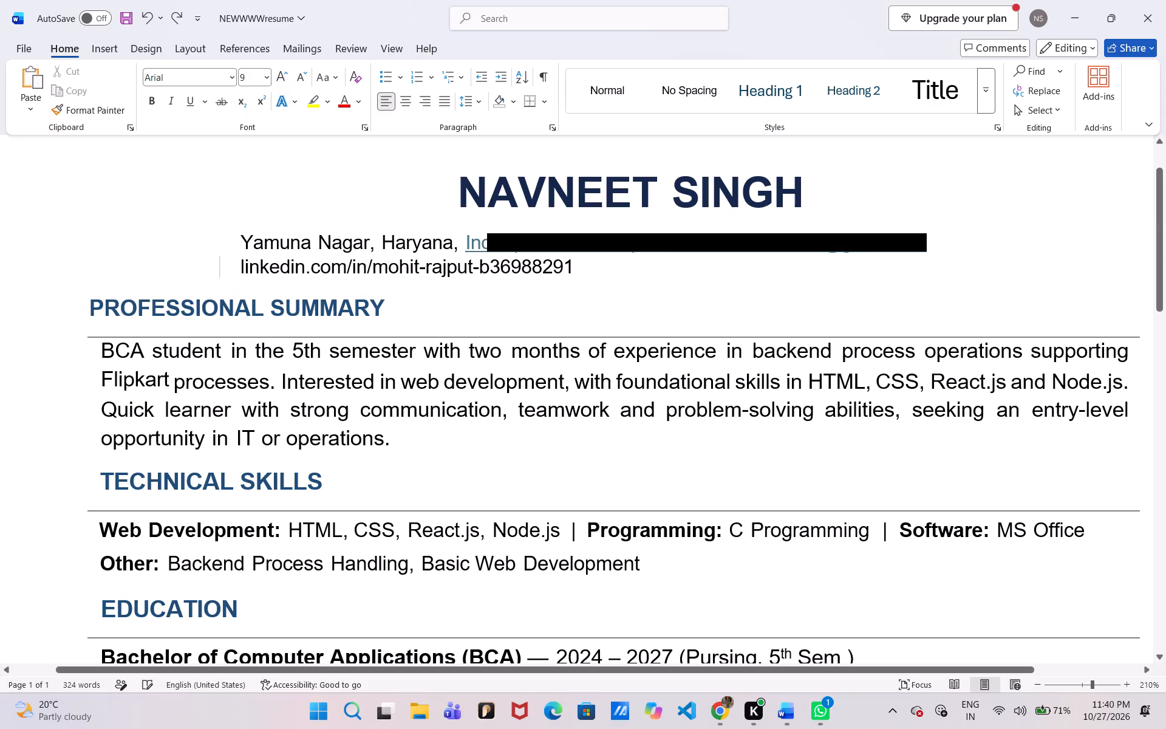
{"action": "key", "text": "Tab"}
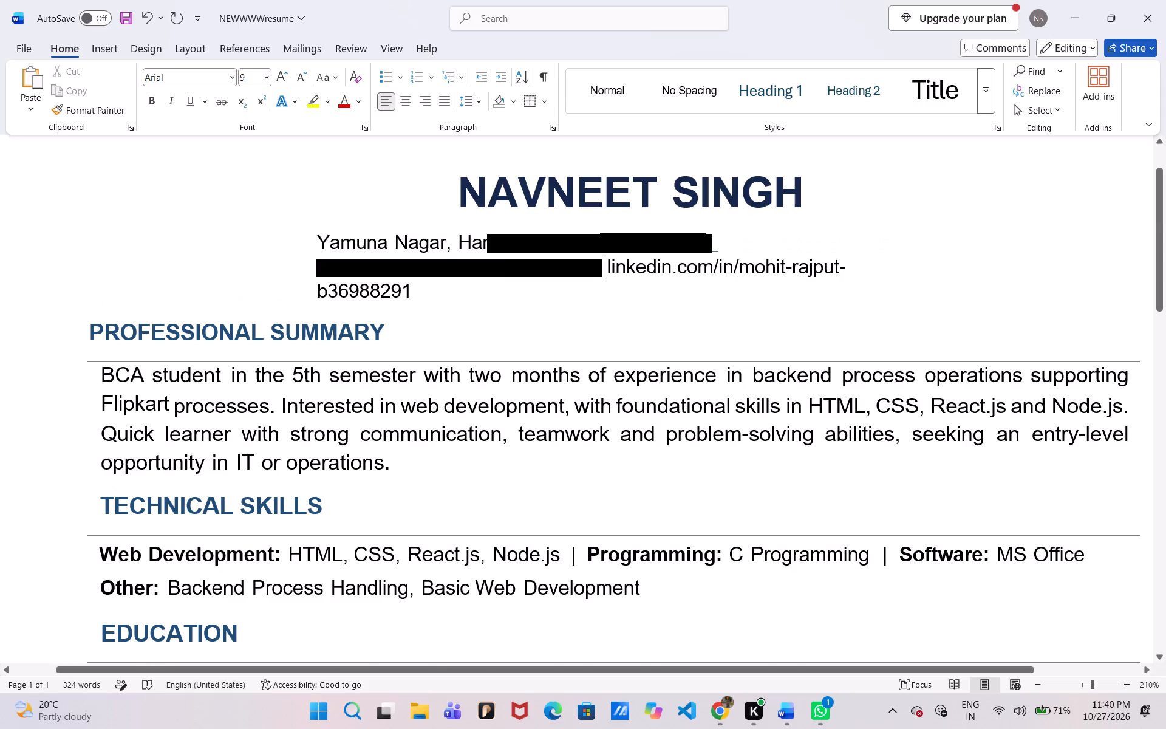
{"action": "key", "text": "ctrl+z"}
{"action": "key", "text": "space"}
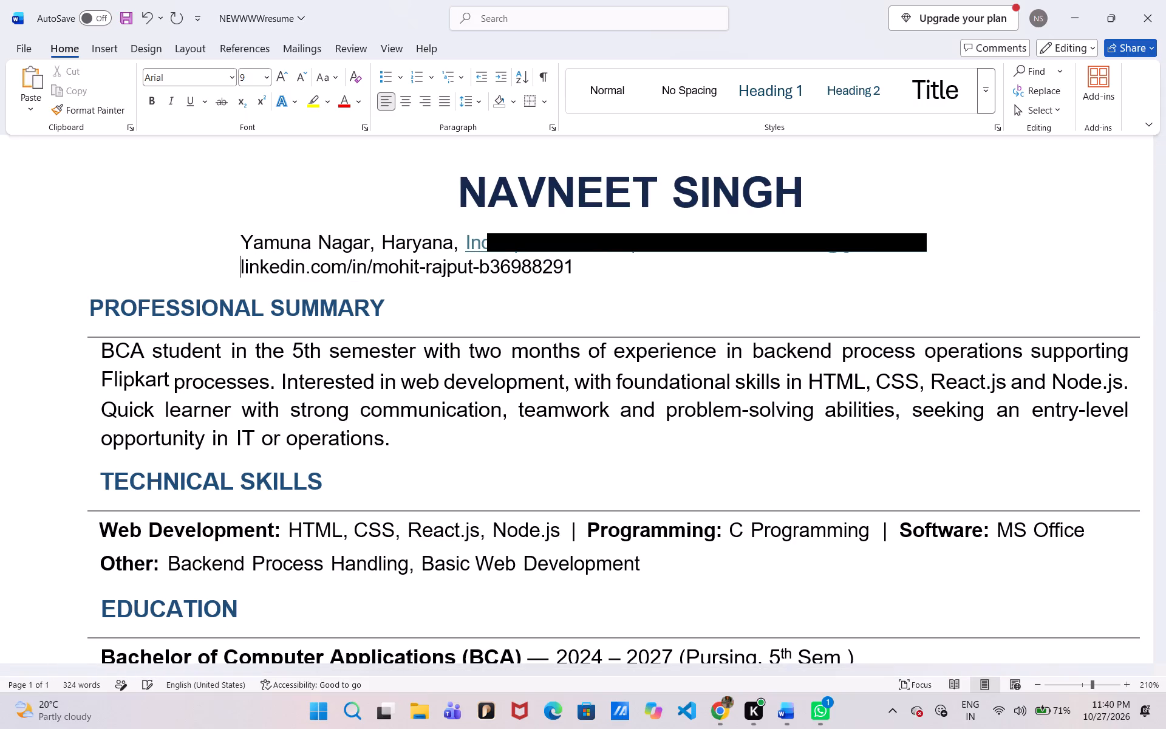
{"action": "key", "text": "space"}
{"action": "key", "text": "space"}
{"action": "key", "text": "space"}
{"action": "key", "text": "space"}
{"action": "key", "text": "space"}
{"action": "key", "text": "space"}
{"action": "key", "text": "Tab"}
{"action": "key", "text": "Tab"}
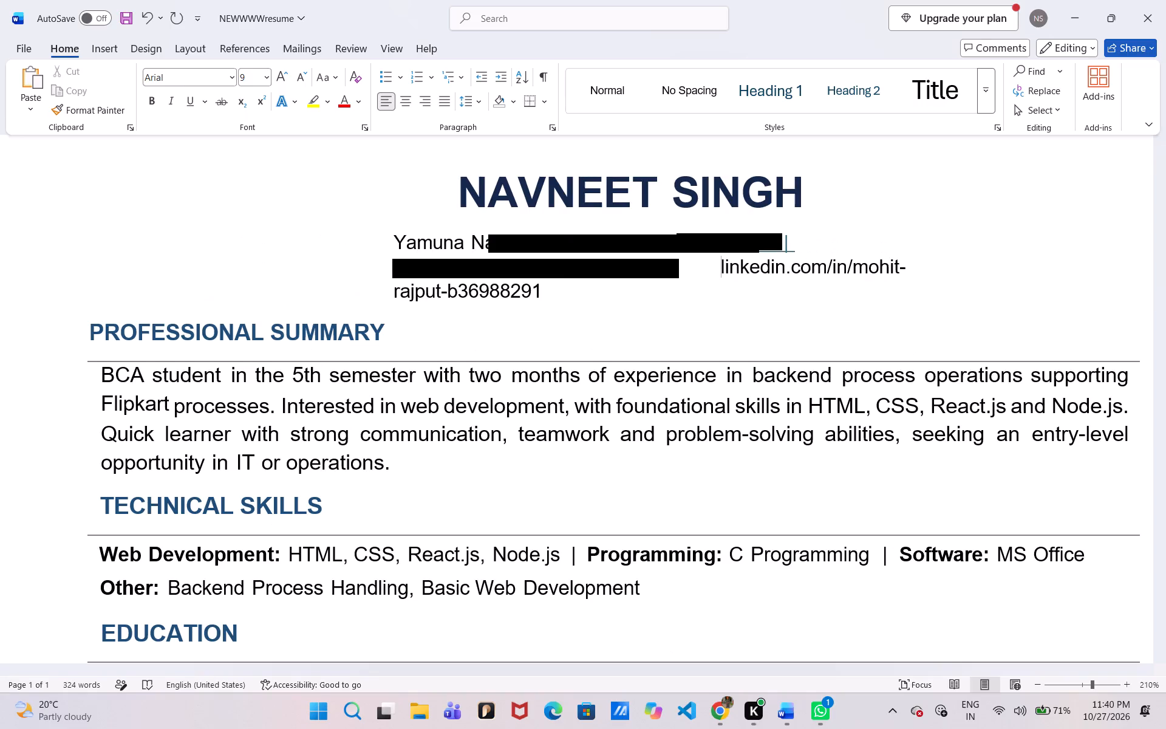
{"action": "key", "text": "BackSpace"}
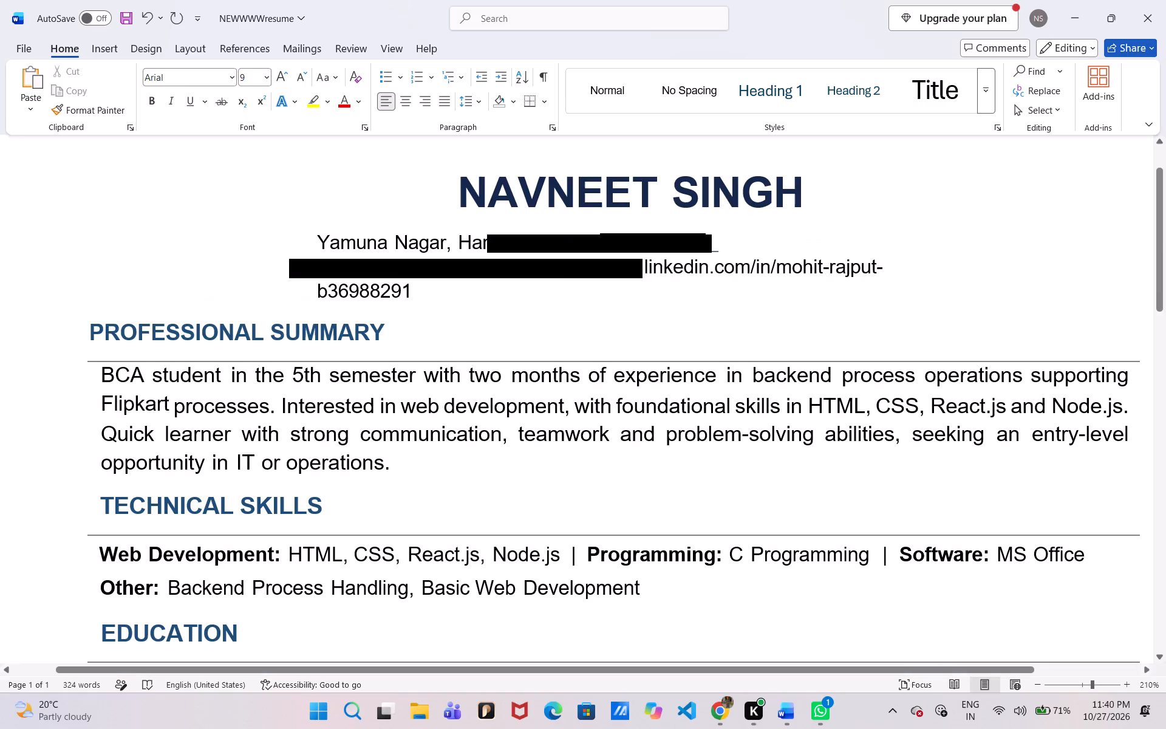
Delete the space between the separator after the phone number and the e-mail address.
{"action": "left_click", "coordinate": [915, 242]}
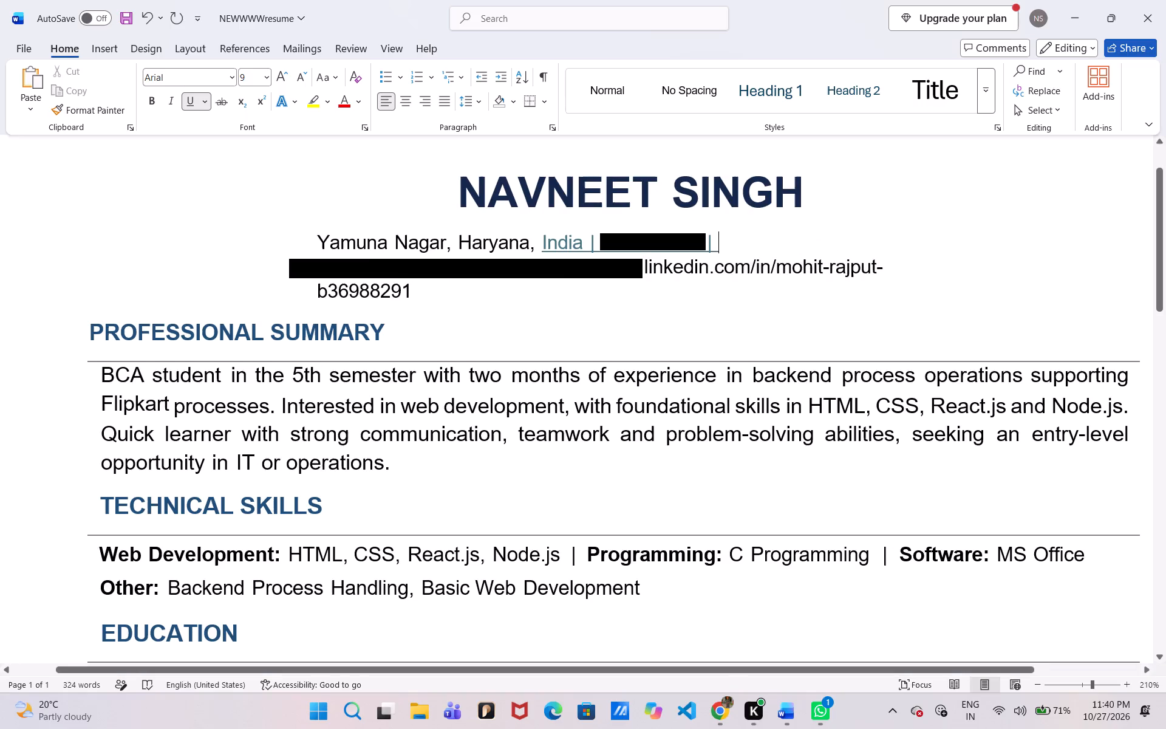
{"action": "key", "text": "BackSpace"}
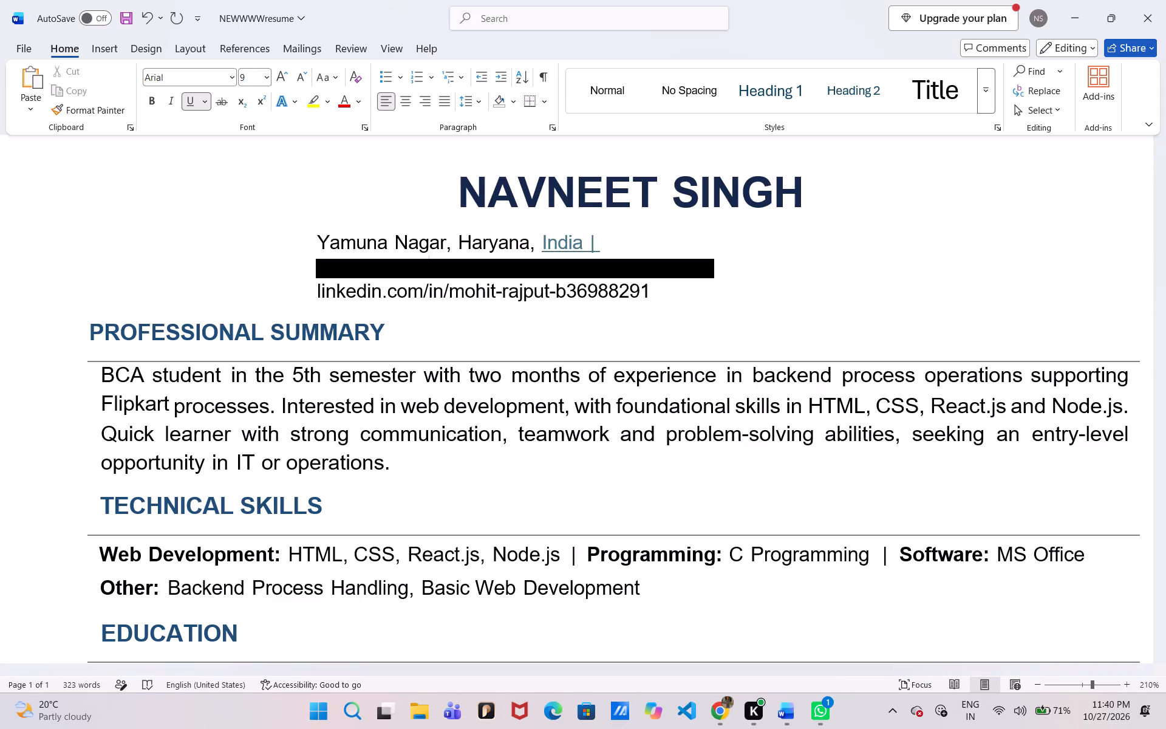
Undo all name and contact edits back to the originally saved version of the resume.
{"action": "key", "text": "ctrl+z"}
{"action": "key", "text": "ctrl+z"}
{"action": "key", "text": "ctrl+z"}
{"action": "key", "text": "ctrl+z"}
{"action": "key", "text": "ctrl+z"}
{"action": "key", "text": "ctrl+z"}
{"action": "key", "text": "ctrl+z"}
{"action": "key", "text": "ctrl+z"}
{"action": "key", "text": "ctrl+z"}
{"action": "key", "text": "ctrl+z"}
{"action": "key", "text": "ctrl+z"}
{"action": "key", "text": "ctrl+z"}
{"action": "key", "text": "ctrl+z"}
{"action": "key", "text": "ctrl+z"}
{"action": "key", "text": "ctrl+z"}
{"action": "key", "text": "ctrl+z"}
{"action": "key", "text": "ctrl+z"}
{"action": "key", "text": "ctrl+z"}
{"action": "key", "text": "ctrl+z"}
{"action": "key", "text": "ctrl+z"}
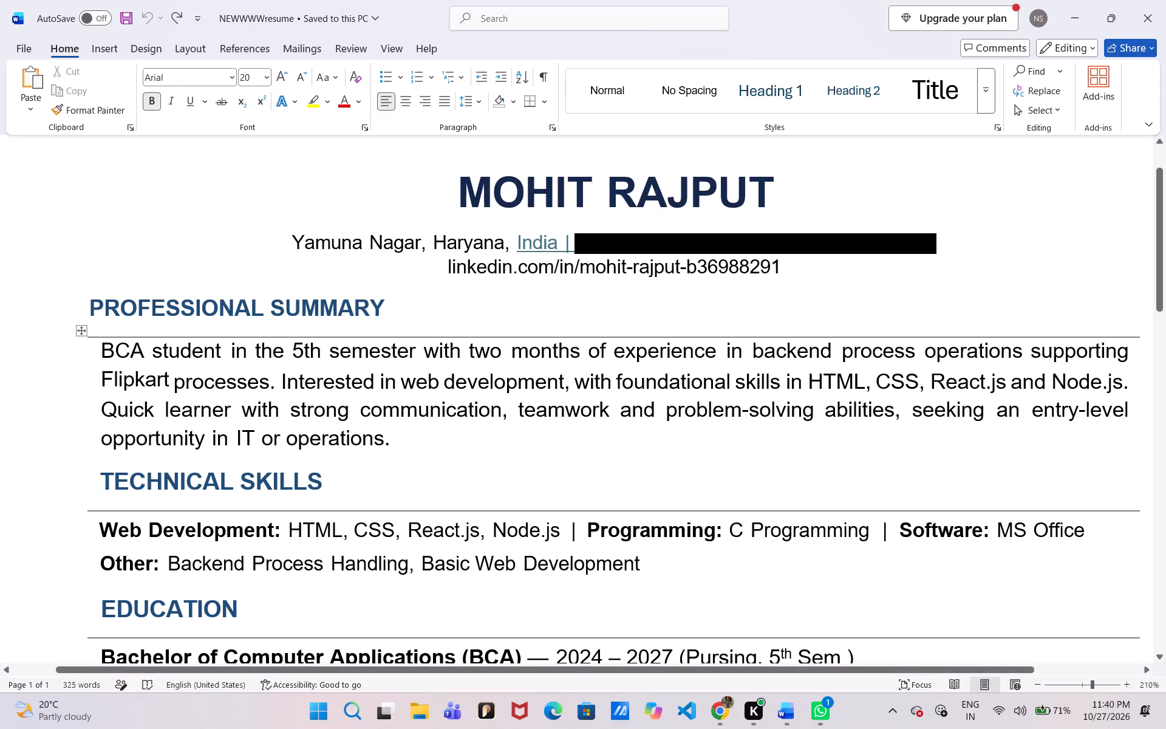
Remove "Backend Process Handling," from the Other line under Technical Skills, keeping one space before "Basic Web Development".
{"action": "scroll", "coordinate": [666, 473], "scroll_direction": "down", "scroll_amount": 1}
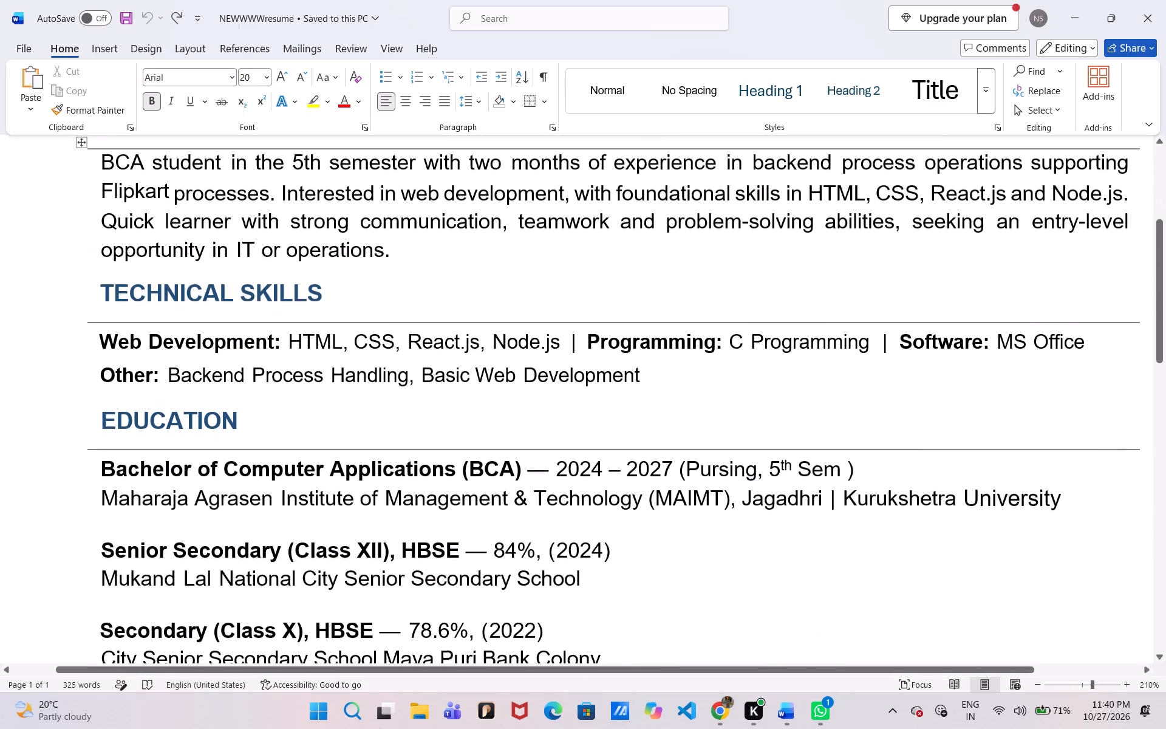
{"action": "scroll", "coordinate": [666, 473], "scroll_direction": "down", "scroll_amount": 1}
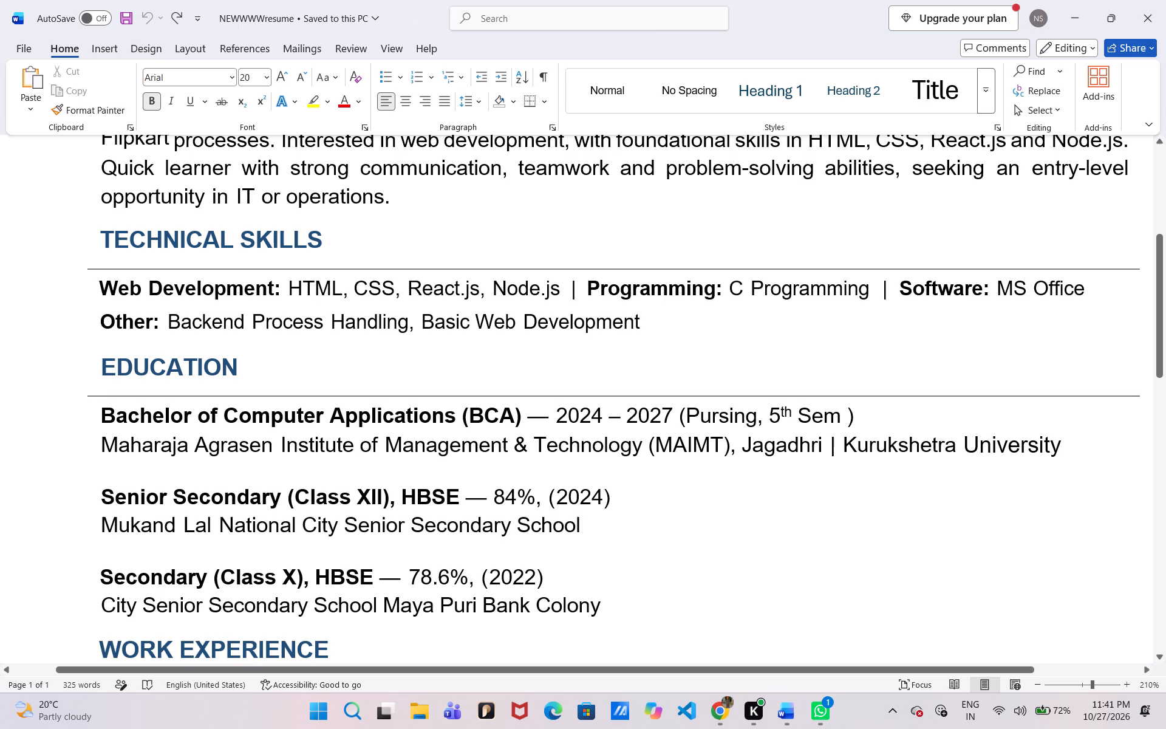
{"action": "left_click", "coordinate": [411, 330]}
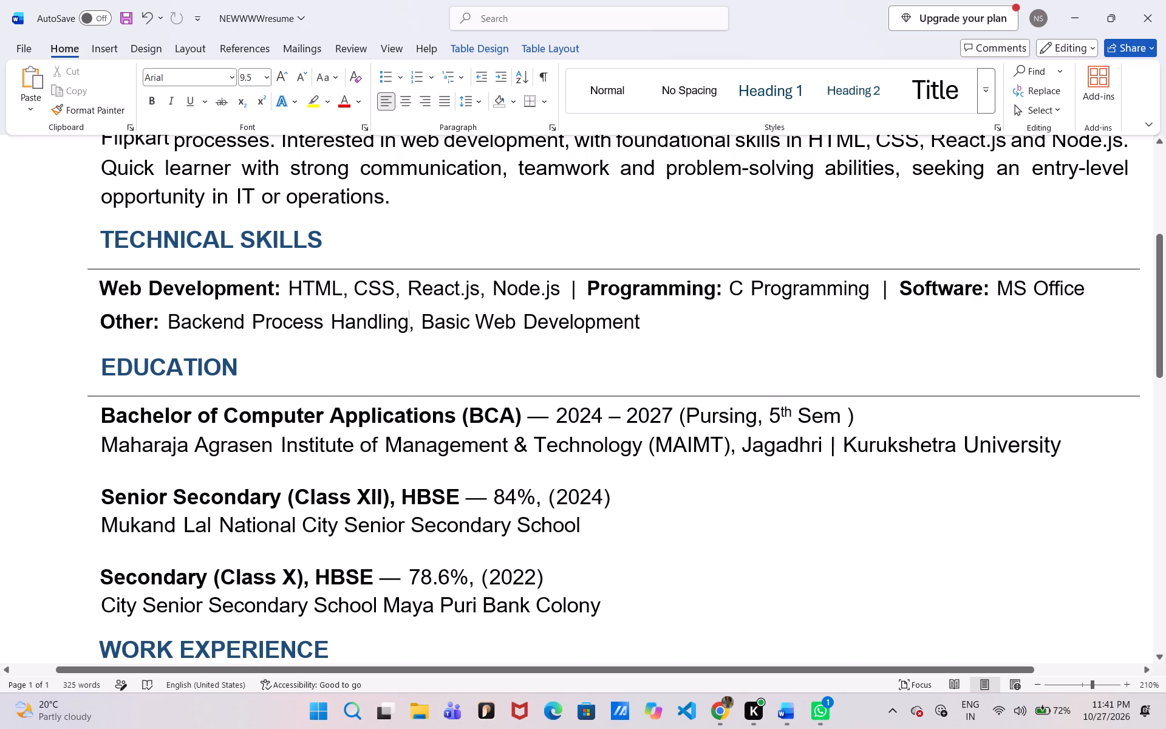
{"action": "key", "text": "Right"}
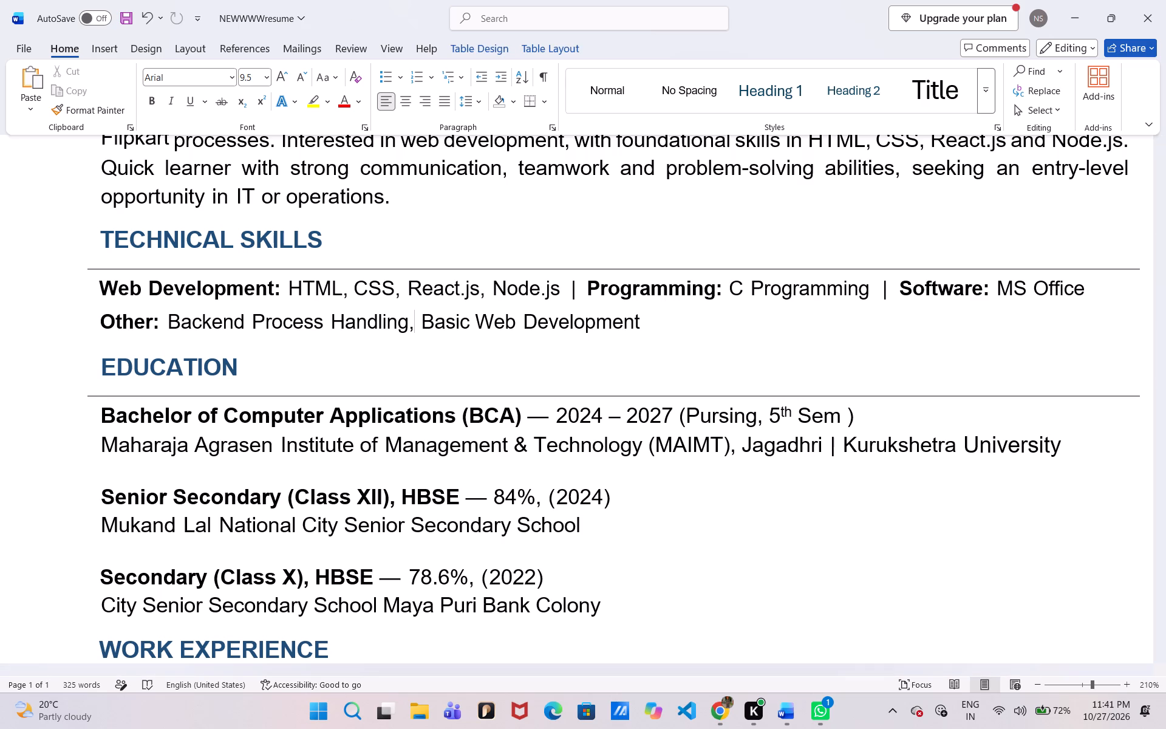
{"action": "key", "text": "BackSpace"}
{"action": "key", "text": "BackSpace"}
{"action": "key", "text": "BackSpace"}
{"action": "key", "text": "BackSpace"}
{"action": "key", "text": "BackSpace"}
{"action": "key", "text": "BackSpace"}
{"action": "key", "text": "BackSpace"}
{"action": "key", "text": "BackSpace"}
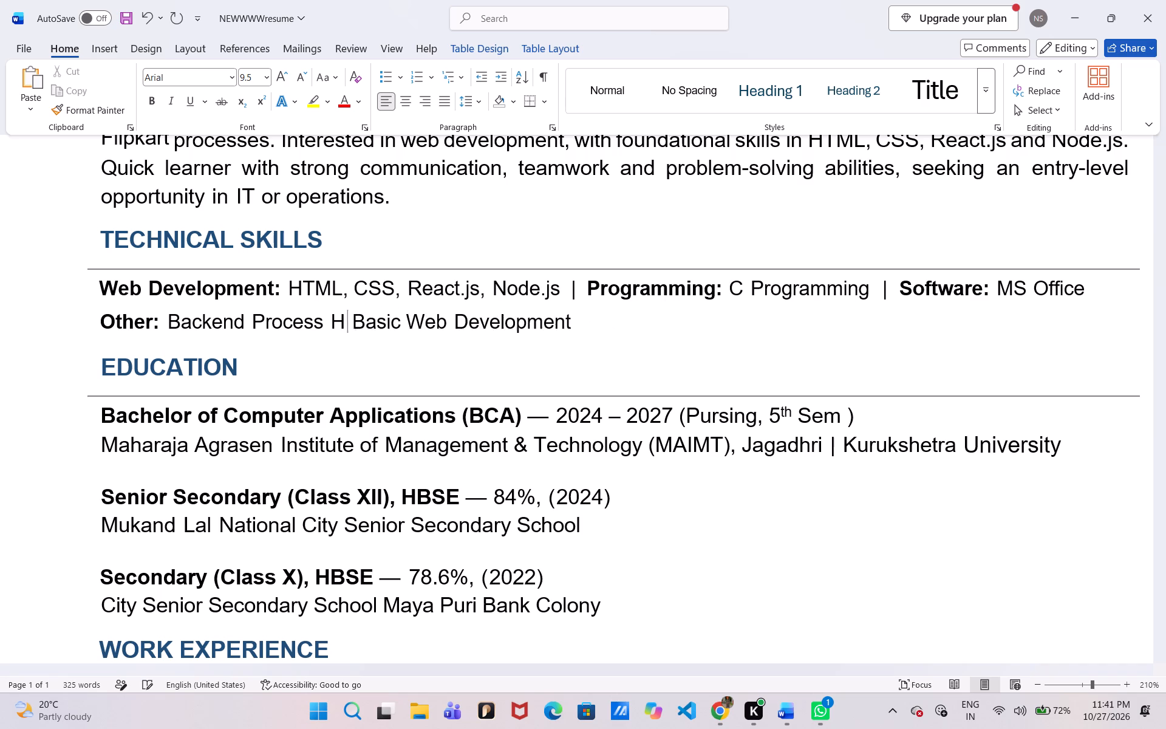
{"action": "key", "text": "BackSpace"}
{"action": "key", "text": "BackSpace"}
{"action": "key", "text": "BackSpace"}
{"action": "key", "text": "BackSpace"}
{"action": "key", "text": "BackSpace"}
{"action": "key", "text": "BackSpace"}
{"action": "key", "text": "BackSpace"}
{"action": "key", "text": "BackSpace"}
{"action": "key", "text": "BackSpace"}
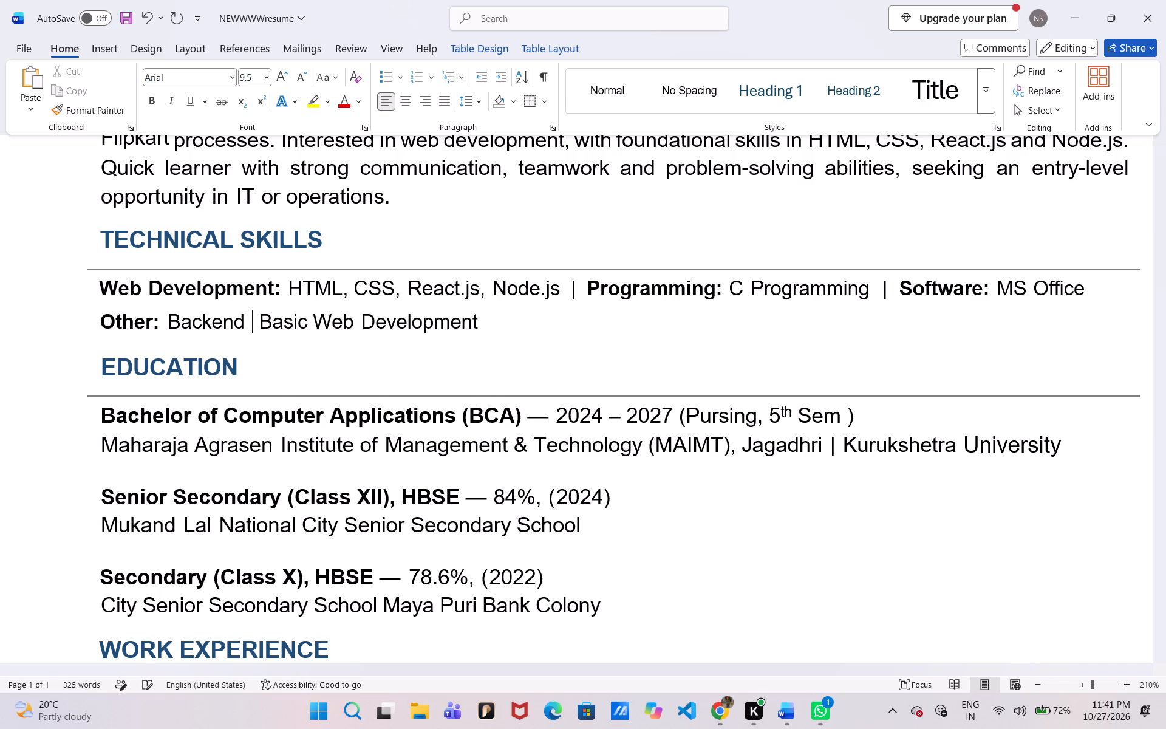
{"action": "key", "text": "BackSpace"}
{"action": "key", "text": "BackSpace"}
{"action": "key", "text": "BackSpace"}
{"action": "key", "text": "BackSpace"}
{"action": "key", "text": "BackSpace"}
{"action": "key", "text": "BackSpace"}
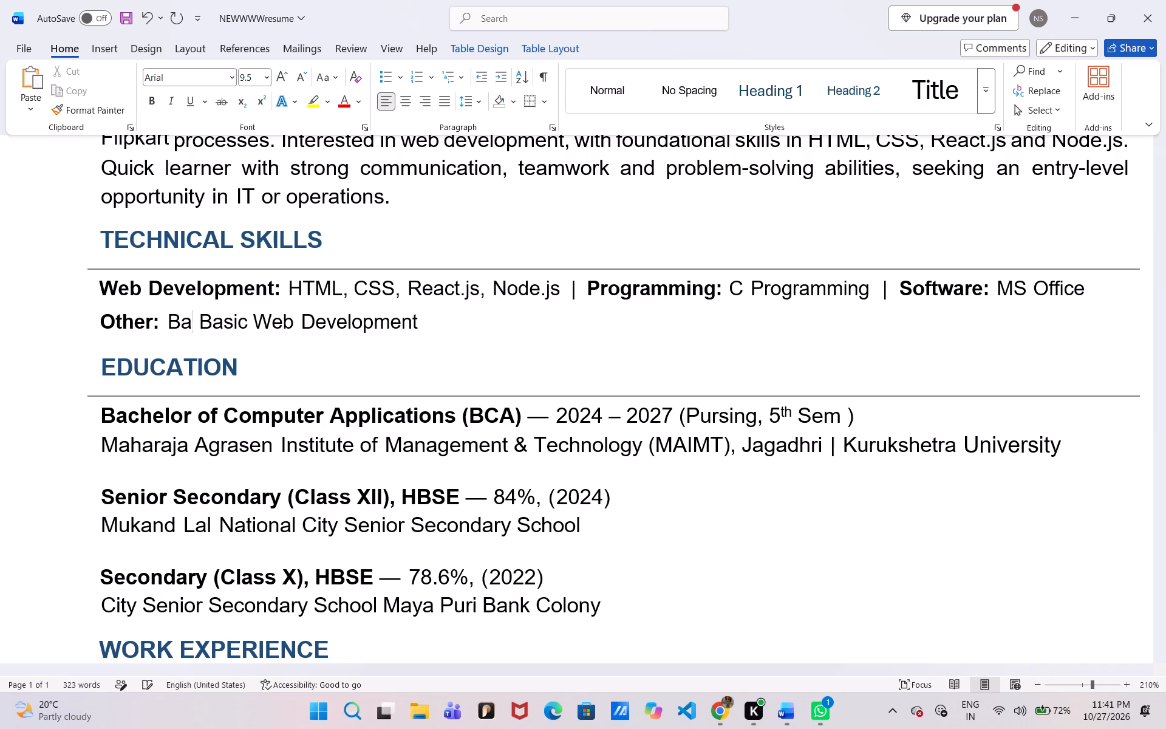
{"action": "key", "text": "Right"}
{"action": "key", "text": "BackSpace"}
{"action": "key", "text": "BackSpace"}
{"action": "key", "text": "BackSpace"}
{"action": "key", "text": "BackSpace"}
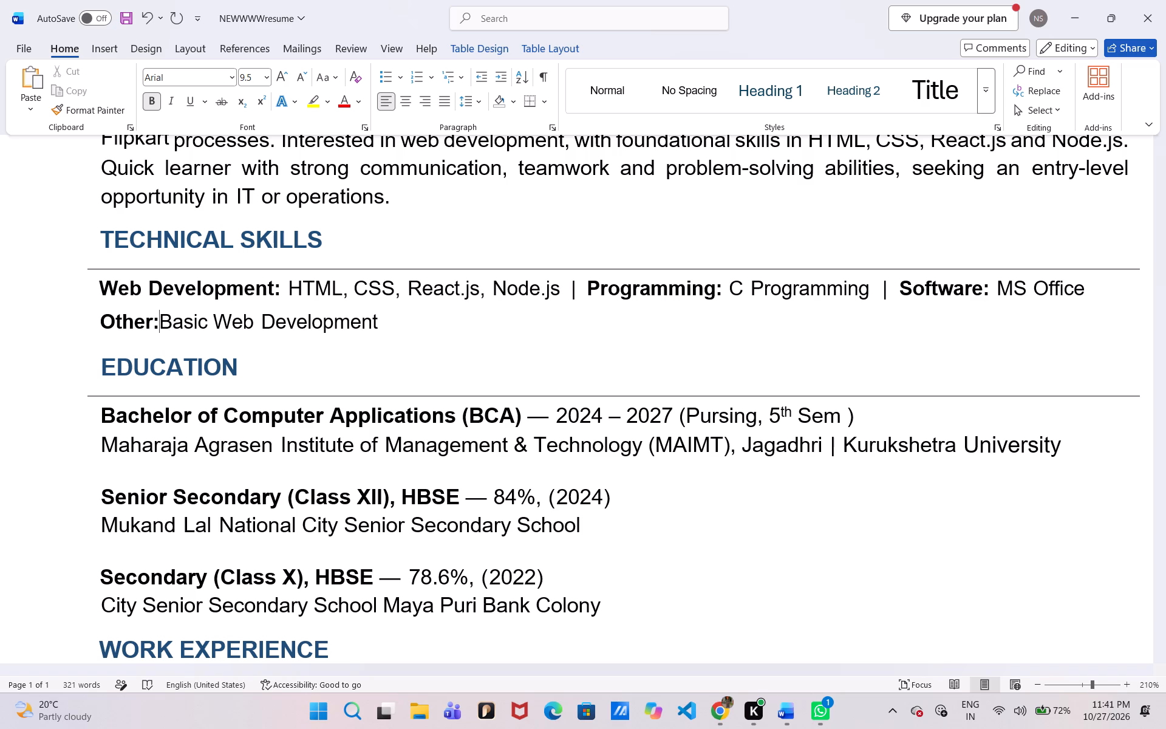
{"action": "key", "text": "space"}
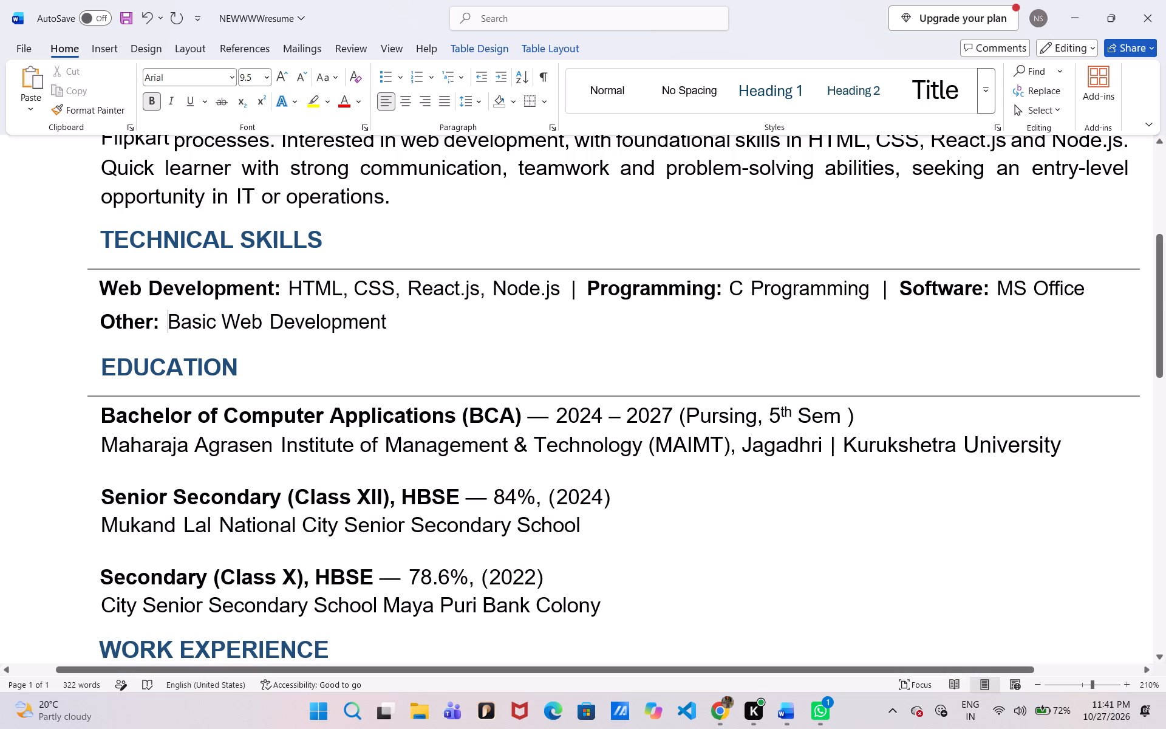
Change the Secondary (Class X) percentage in the Education section to 74.6%.
{"action": "scroll", "coordinate": [615, 464], "scroll_direction": "down", "scroll_amount": 1}
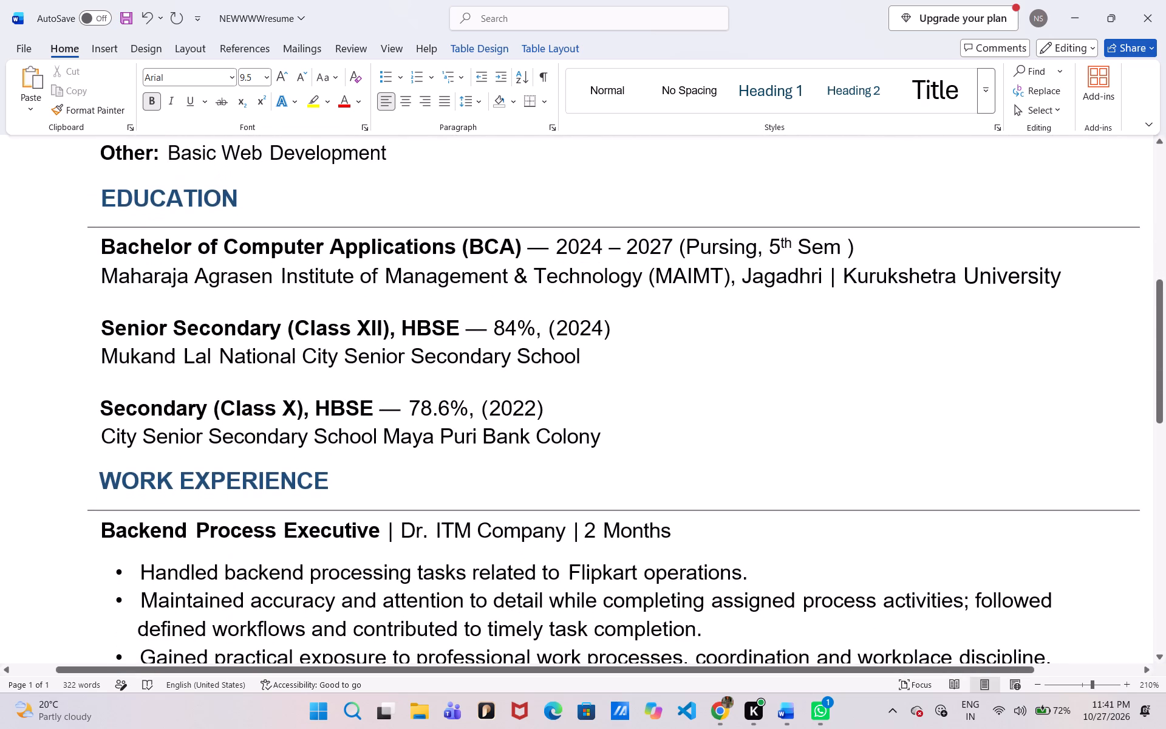
{"action": "scroll", "coordinate": [615, 464], "scroll_direction": "down", "scroll_amount": 2}
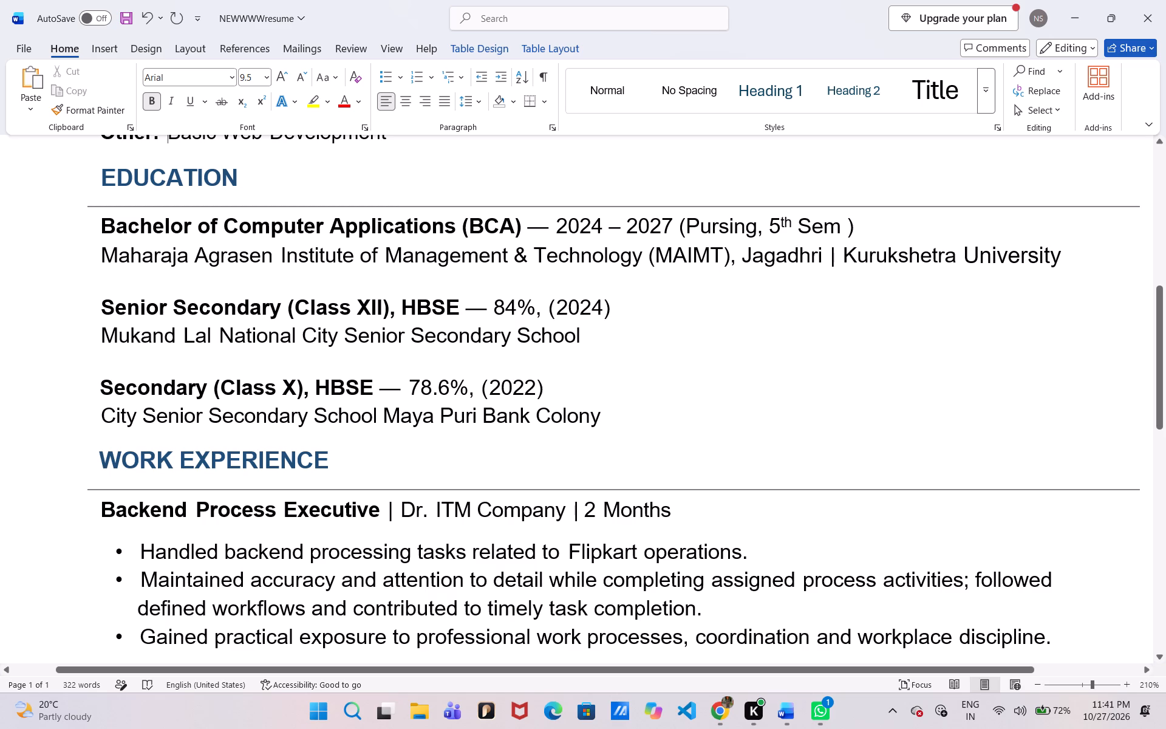
{"action": "left_click", "coordinate": [433, 386]}
{"action": "key", "text": "BackSpace"}
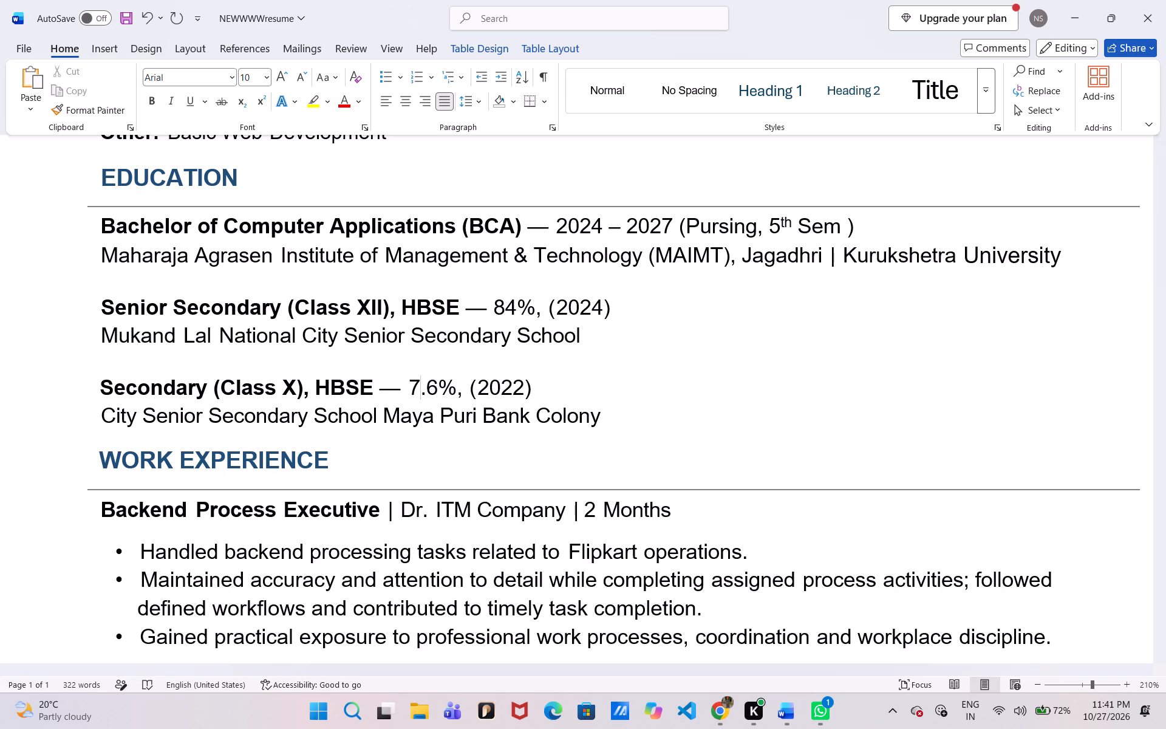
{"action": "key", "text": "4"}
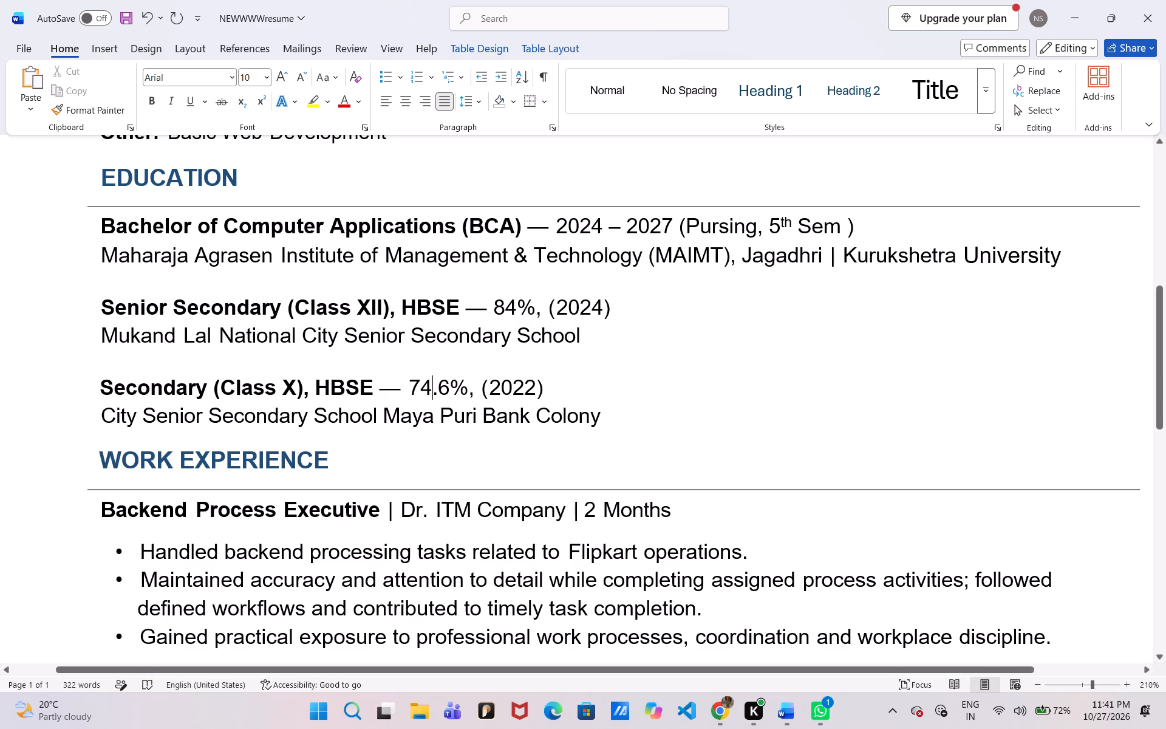
Replace the school name under the Secondary (Class X) entry with "Govind Ram Vidya Mandir High School".
{"action": "left_click", "coordinate": [614, 414]}
{"action": "key", "text": "BackSpace"}
{"action": "key", "text": "BackSpace"}
{"action": "key", "text": "BackSpace"}
{"action": "key", "text": "BackSpace"}
{"action": "key", "text": "BackSpace"}
{"action": "key", "text": "BackSpace"}
{"action": "key", "text": "BackSpace"}
{"action": "key", "text": "BackSpace"}
{"action": "key", "text": "BackSpace"}
{"action": "key", "text": "BackSpace"}
{"action": "key", "text": "BackSpace"}
{"action": "key", "text": "BackSpace"}
{"action": "key", "text": "BackSpace"}
{"action": "key", "text": "BackSpace"}
{"action": "key", "text": "BackSpace"}
{"action": "key", "text": "BackSpace"}
{"action": "key", "text": "BackSpace"}
{"action": "key", "text": "BackSpace"}
{"action": "key", "text": "BackSpace"}
{"action": "key", "text": "BackSpace"}
{"action": "key", "text": "BackSpace"}
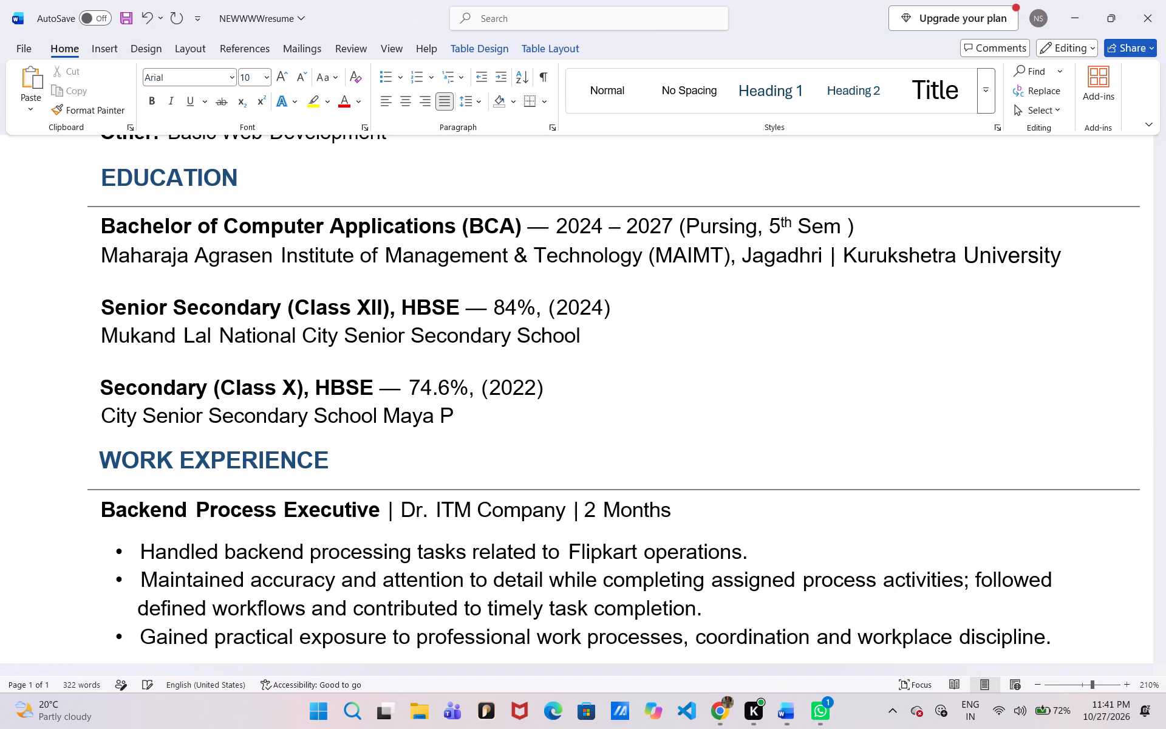
{"action": "key", "text": "BackSpace"}
{"action": "key", "text": "BackSpace"}
{"action": "key", "text": "BackSpace"}
{"action": "key", "text": "BackSpace"}
{"action": "key", "text": "BackSpace"}
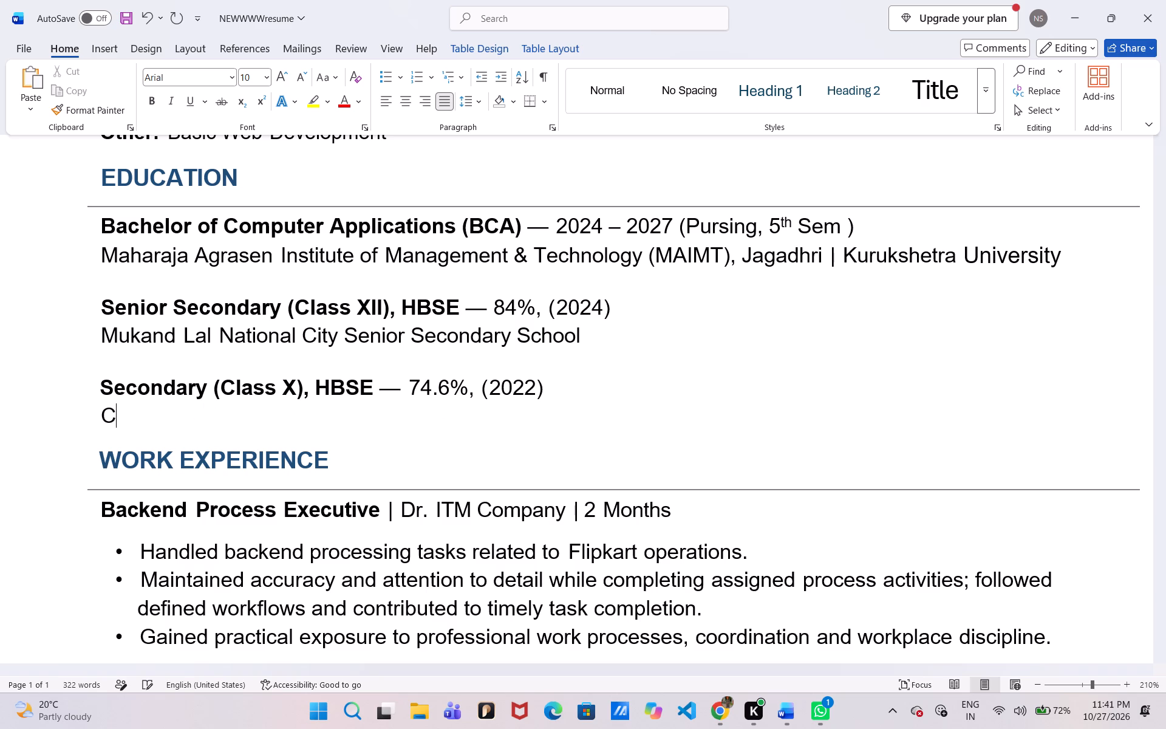
{"action": "key", "text": "BackSpace"}
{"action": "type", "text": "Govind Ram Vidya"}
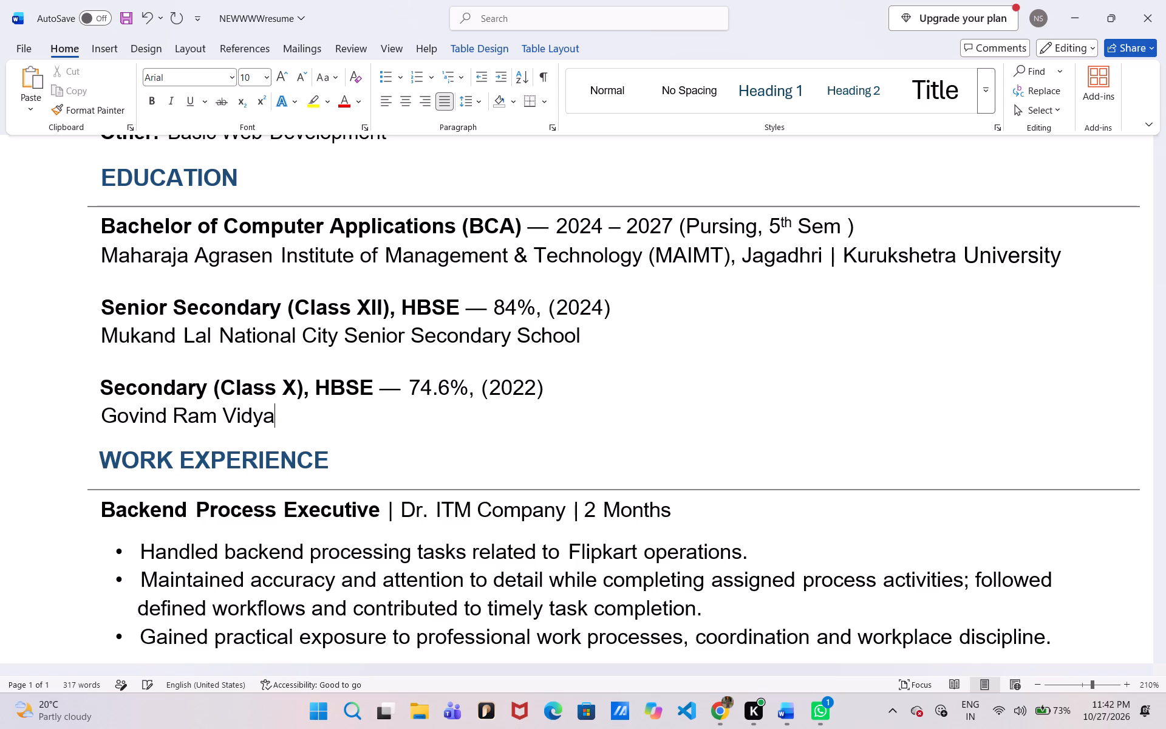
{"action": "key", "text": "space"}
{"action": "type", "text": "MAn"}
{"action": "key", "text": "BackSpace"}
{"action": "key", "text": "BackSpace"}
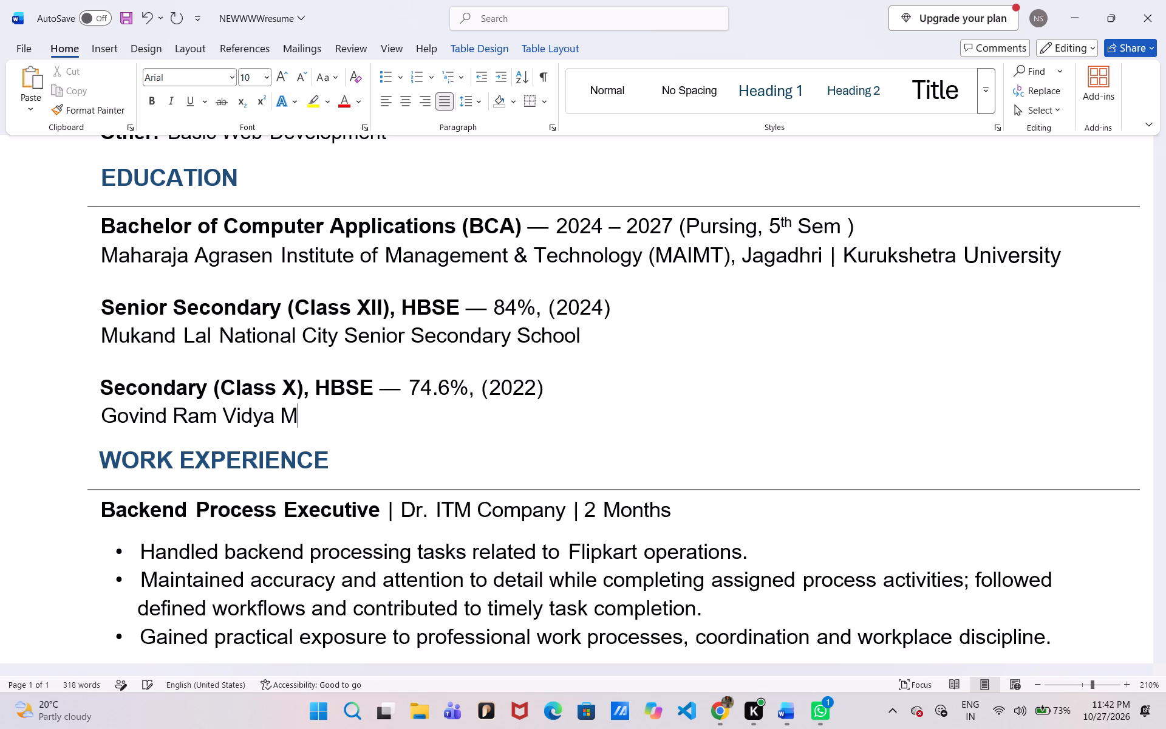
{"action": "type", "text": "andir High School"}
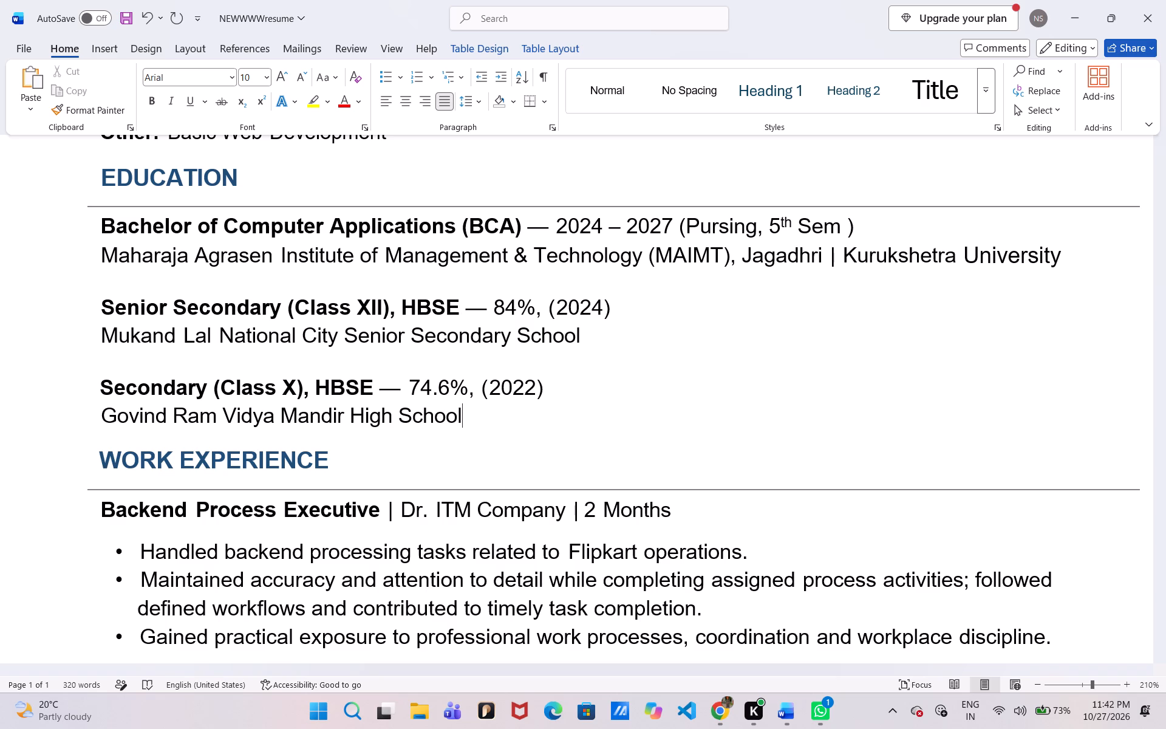
Review the Work Experience section and the start of the Academic Project section of the resume.
{"action": "scroll", "coordinate": [614, 414], "scroll_direction": "down", "scroll_amount": 1}
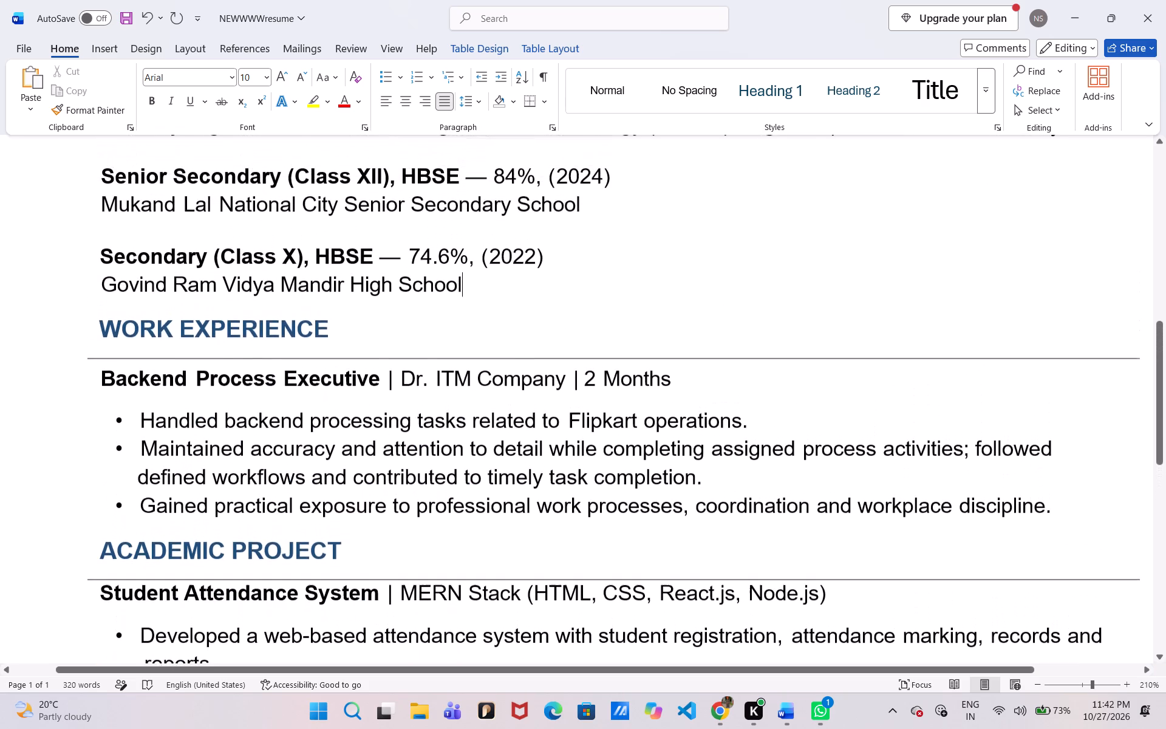
{"action": "scroll", "coordinate": [614, 414], "scroll_direction": "right", "scroll_amount": 2}
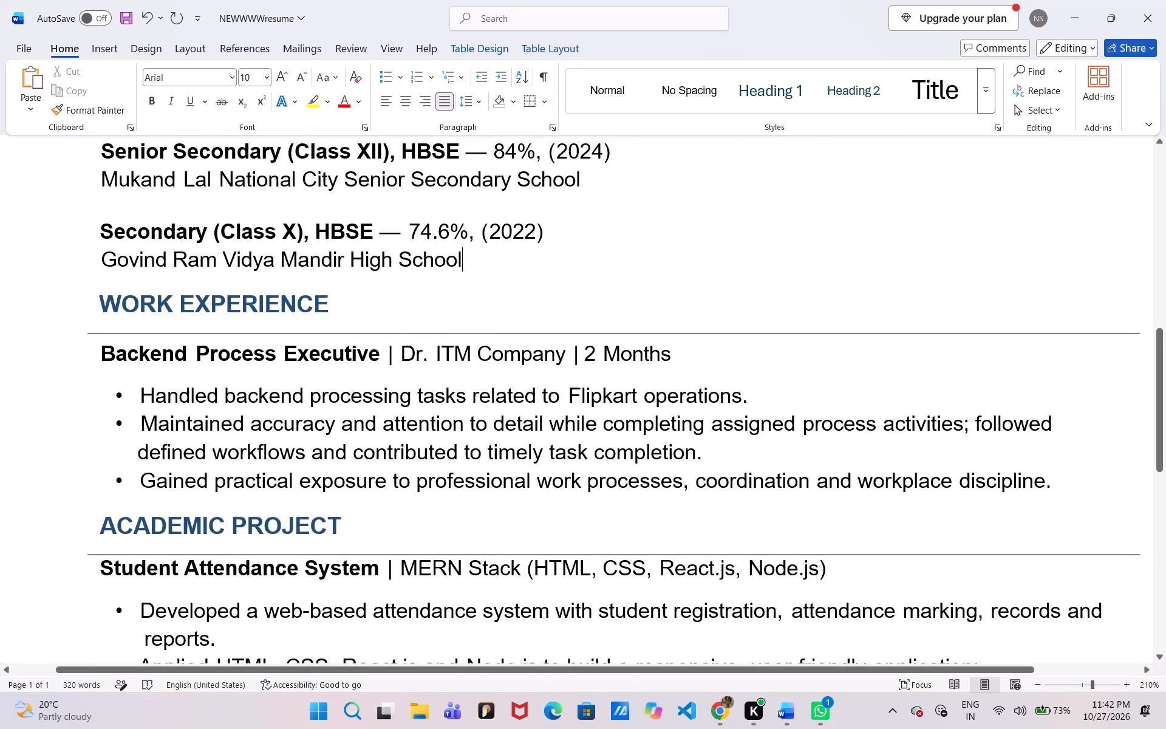
{"action": "scroll", "coordinate": [614, 414], "scroll_direction": "right", "scroll_amount": 2}
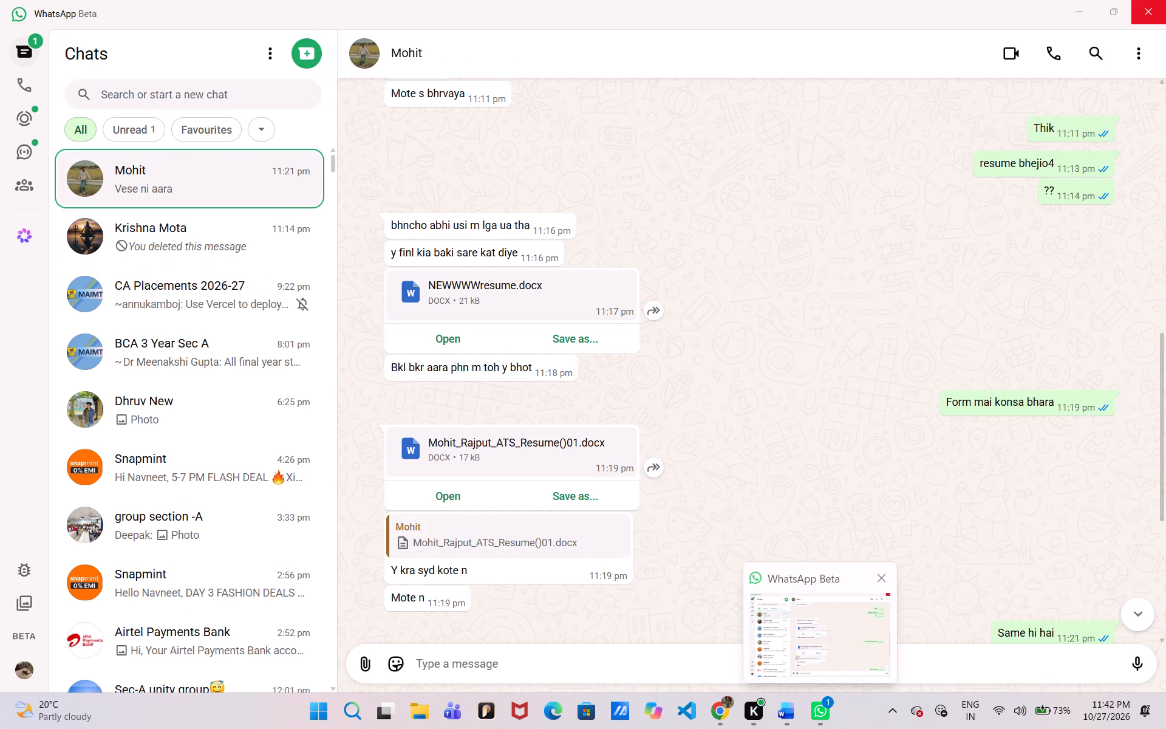
Close the WhatsApp Beta window from its taskbar preview, leaving the resume open in Word.
{"action": "left_click", "coordinate": [880, 580]}
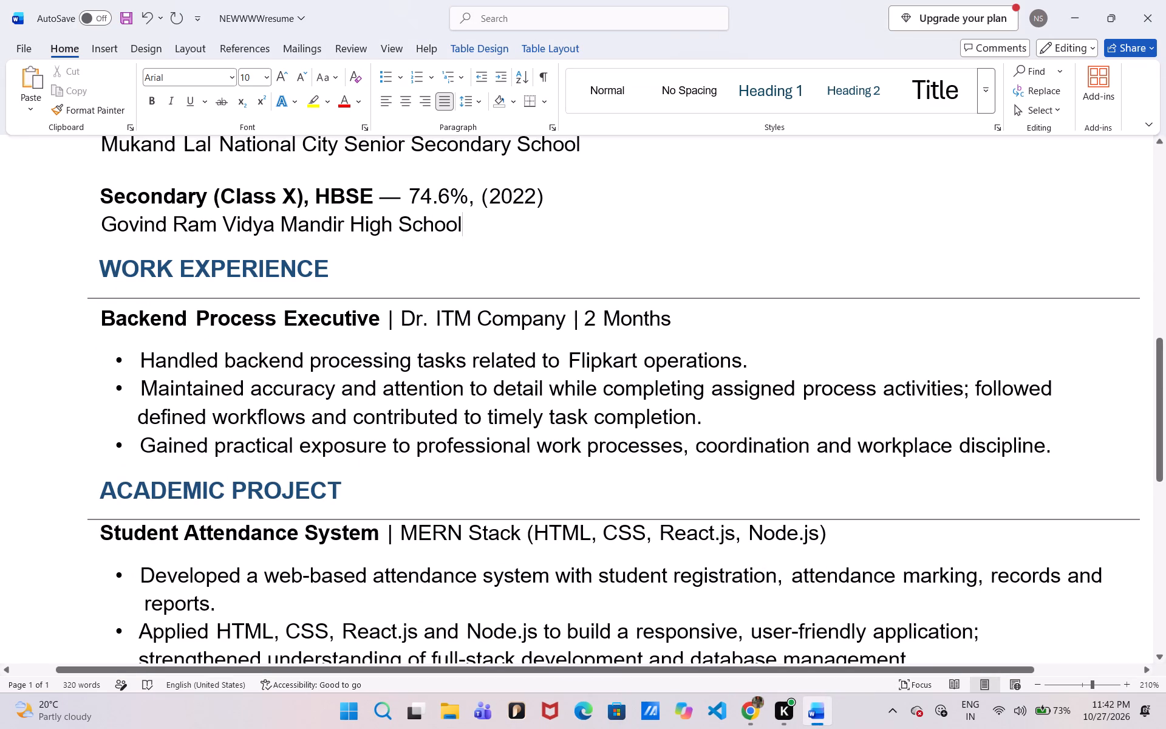
Review the Academic Project, Certifications & Achievements and Extracurricular Activities sections of the resume.
{"action": "scroll", "coordinate": [488, 447], "scroll_direction": "right", "scroll_amount": 1}
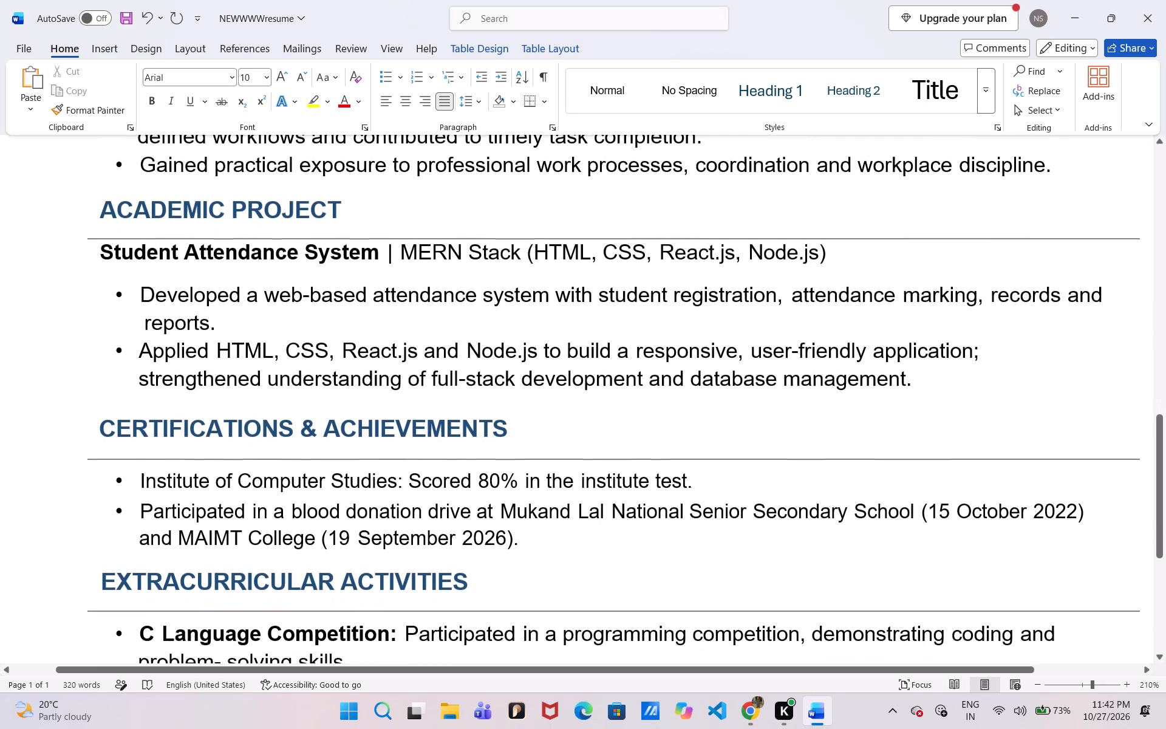
{"action": "scroll", "coordinate": [488, 447], "scroll_direction": "right", "scroll_amount": 1}
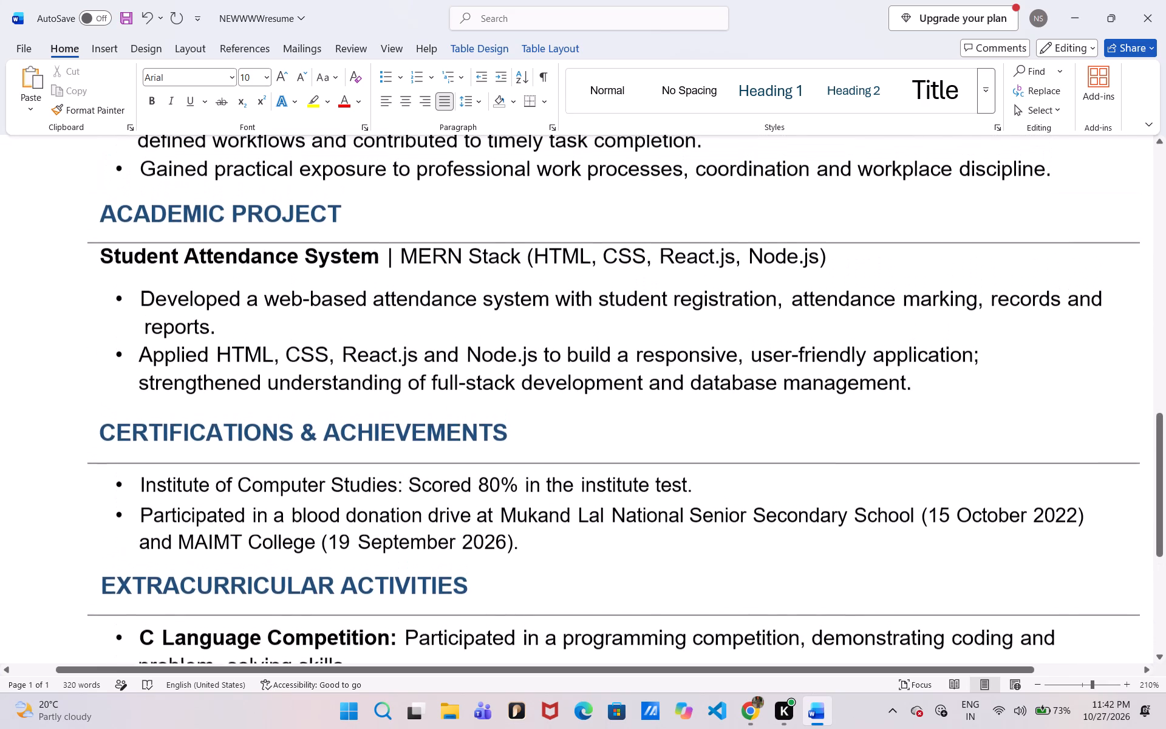
{"action": "scroll", "coordinate": [488, 447], "scroll_direction": "right", "scroll_amount": 1}
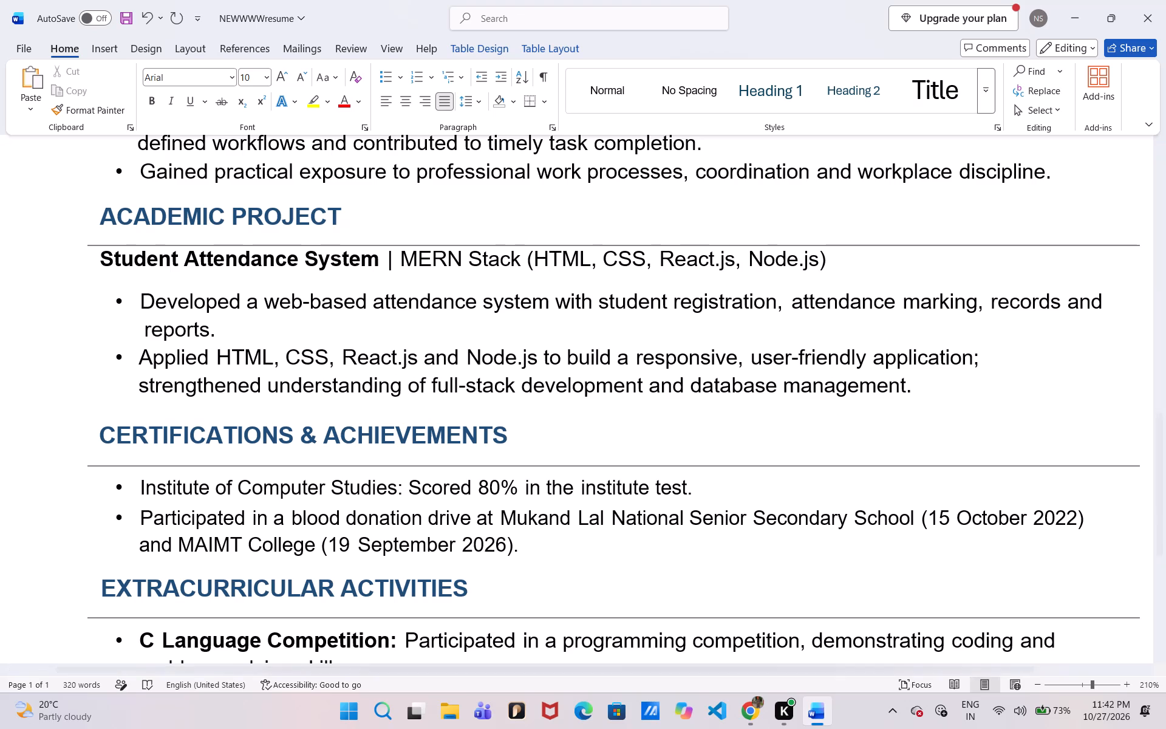
Delete the entire Languages line below Soft Skills, keeping the Soft Skills line intact through "Adaptability".
{"action": "scroll", "coordinate": [488, 447], "scroll_direction": "right", "scroll_amount": 1}
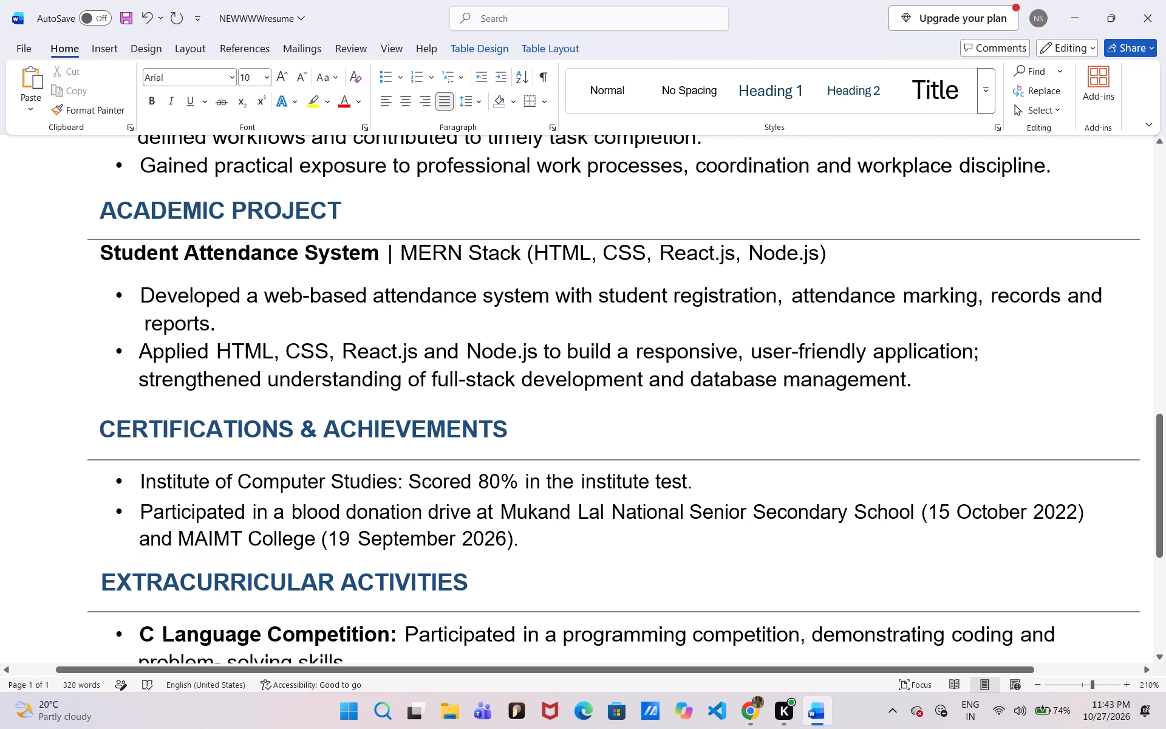
{"action": "scroll", "coordinate": [443, 507], "scroll_direction": "down", "scroll_amount": 1}
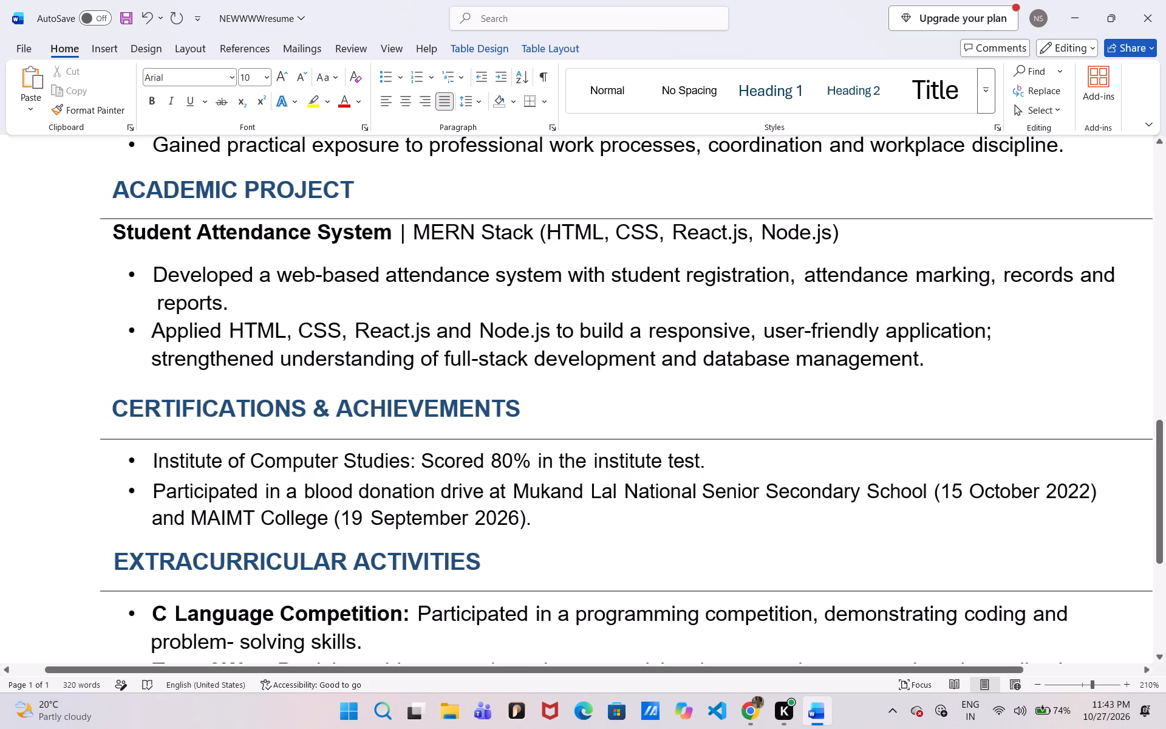
{"action": "scroll", "coordinate": [443, 507], "scroll_direction": "down", "scroll_amount": 1}
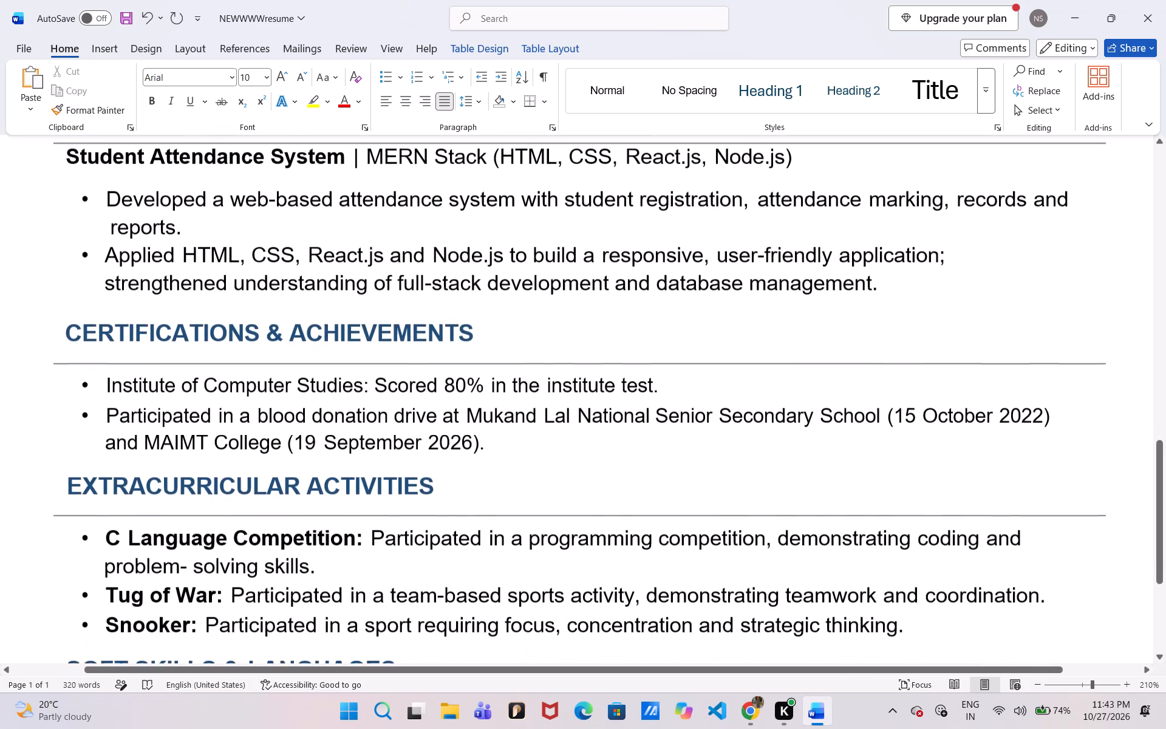
{"action": "scroll", "coordinate": [443, 507], "scroll_direction": "down", "scroll_amount": 1}
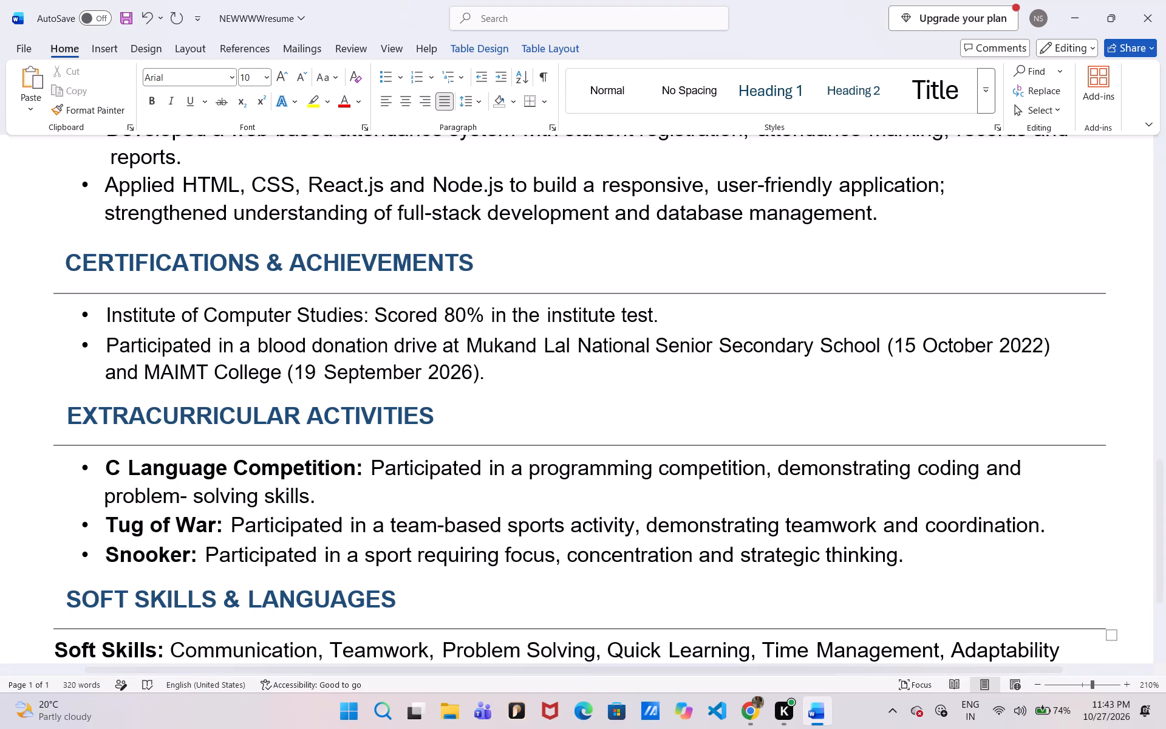
{"action": "scroll", "coordinate": [443, 507], "scroll_direction": "down", "scroll_amount": 1}
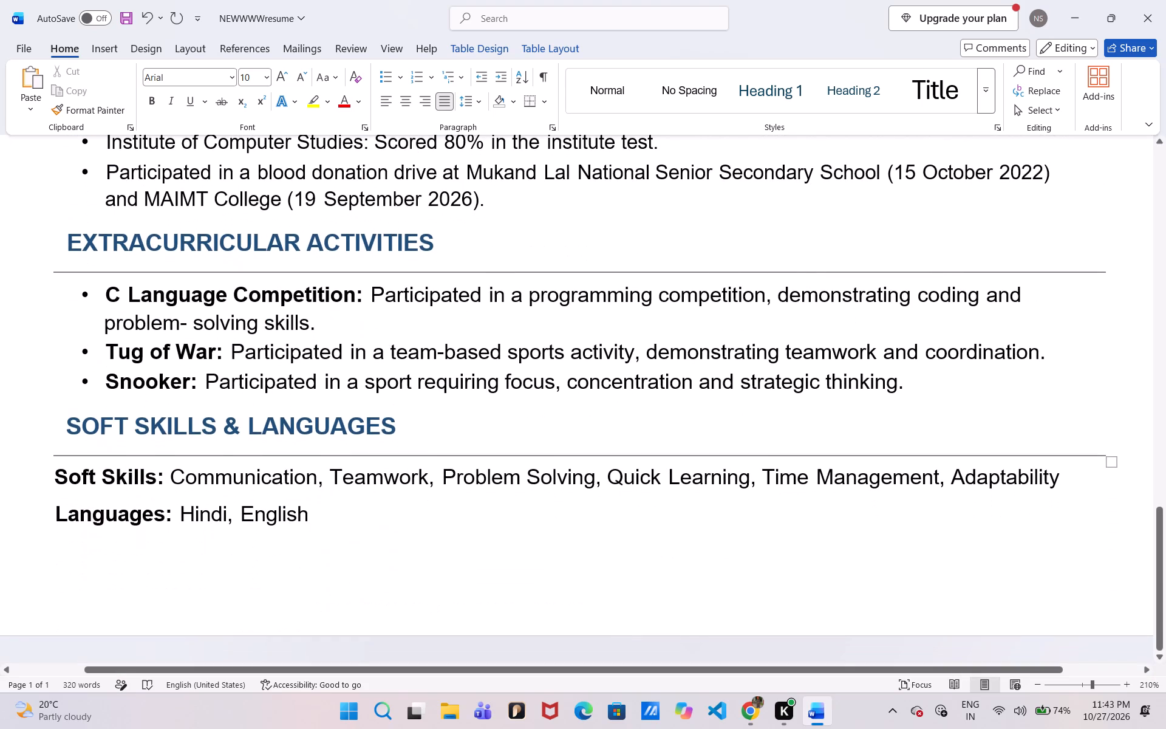
{"action": "left_click", "coordinate": [357, 521]}
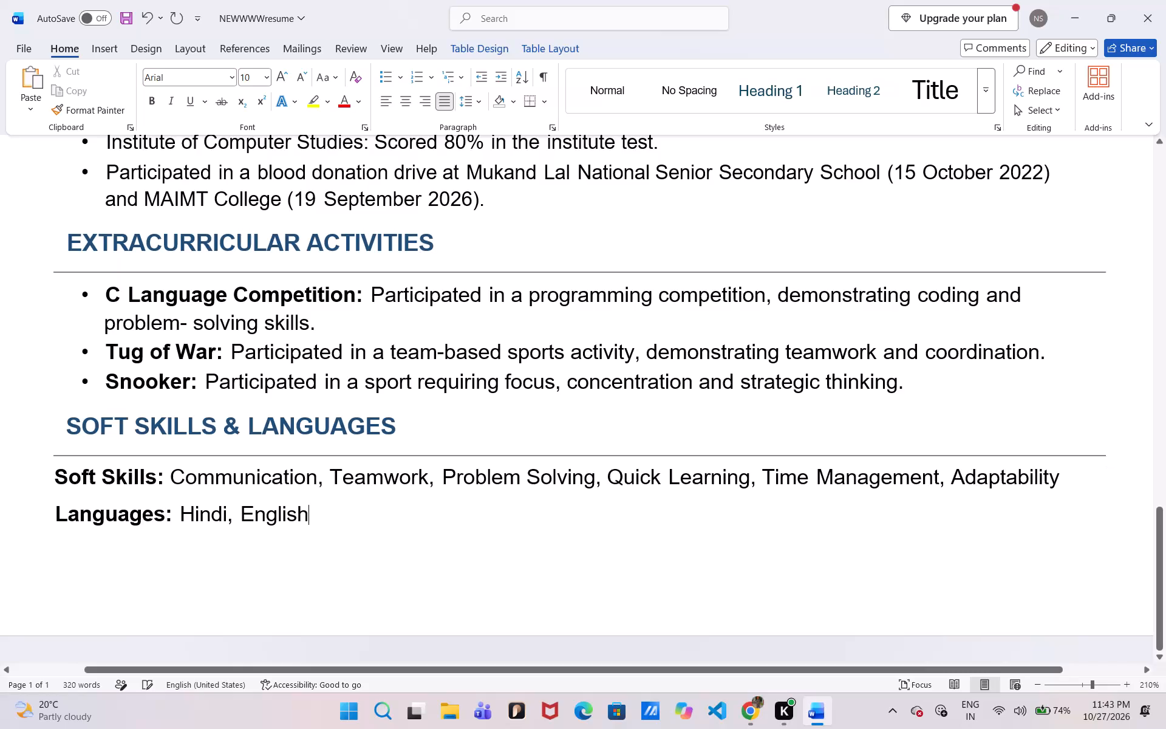
{"action": "key", "text": "BackSpace"}
{"action": "key", "text": "BackSpace"}
{"action": "key", "text": "BackSpace"}
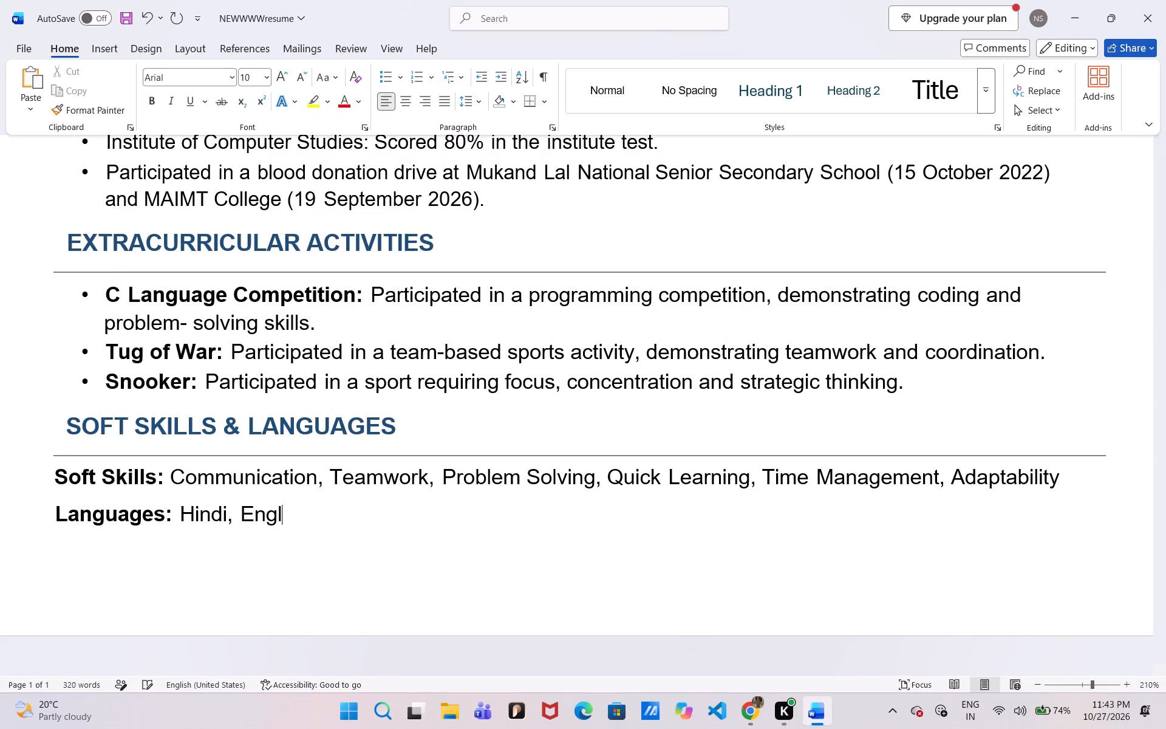
{"action": "key", "text": "BackSpace"}
{"action": "key", "text": "BackSpace"}
{"action": "key", "text": "BackSpace"}
{"action": "key", "text": "BackSpace"}
{"action": "key", "text": "BackSpace"}
{"action": "key", "text": "BackSpace"}
{"action": "key", "text": "BackSpace"}
{"action": "key", "text": "BackSpace"}
{"action": "key", "text": "BackSpace"}
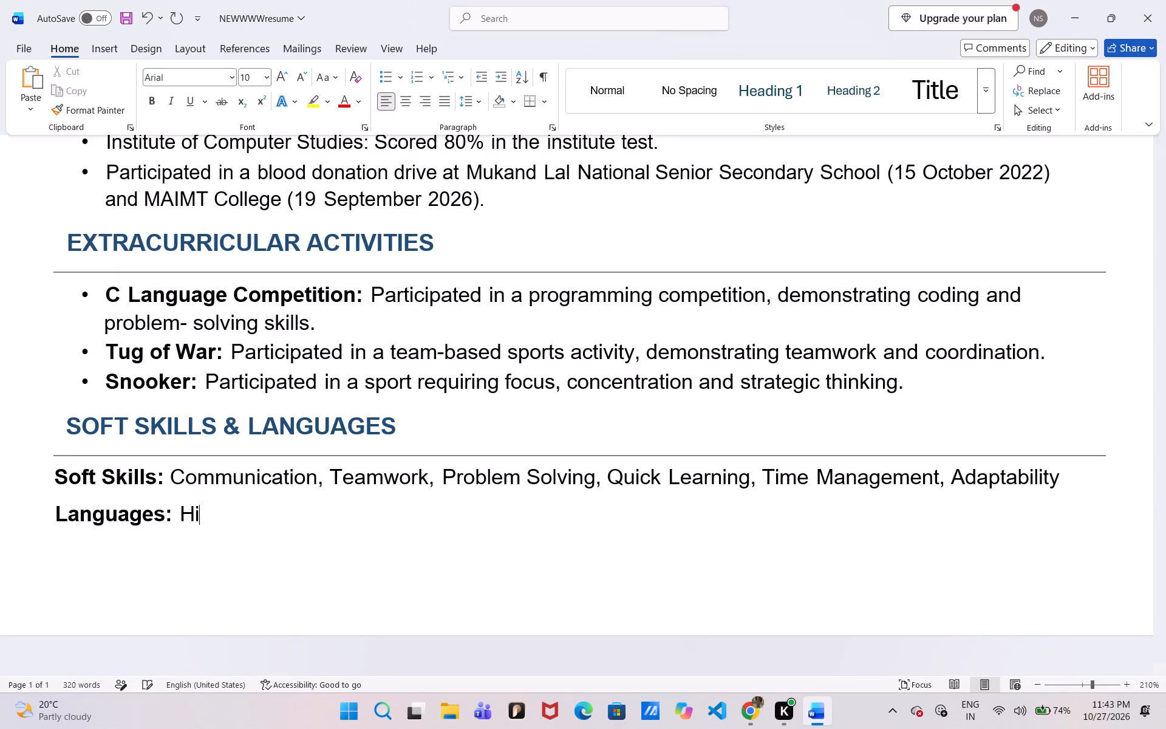
{"action": "key", "text": "BackSpace"}
{"action": "key", "text": "BackSpace"}
{"action": "key", "text": "BackSpace"}
{"action": "key", "text": "BackSpace"}
{"action": "key", "text": "BackSpace"}
{"action": "key", "text": "BackSpace"}
{"action": "key", "text": "BackSpace"}
{"action": "key", "text": "BackSpace"}
{"action": "key", "text": "BackSpace"}
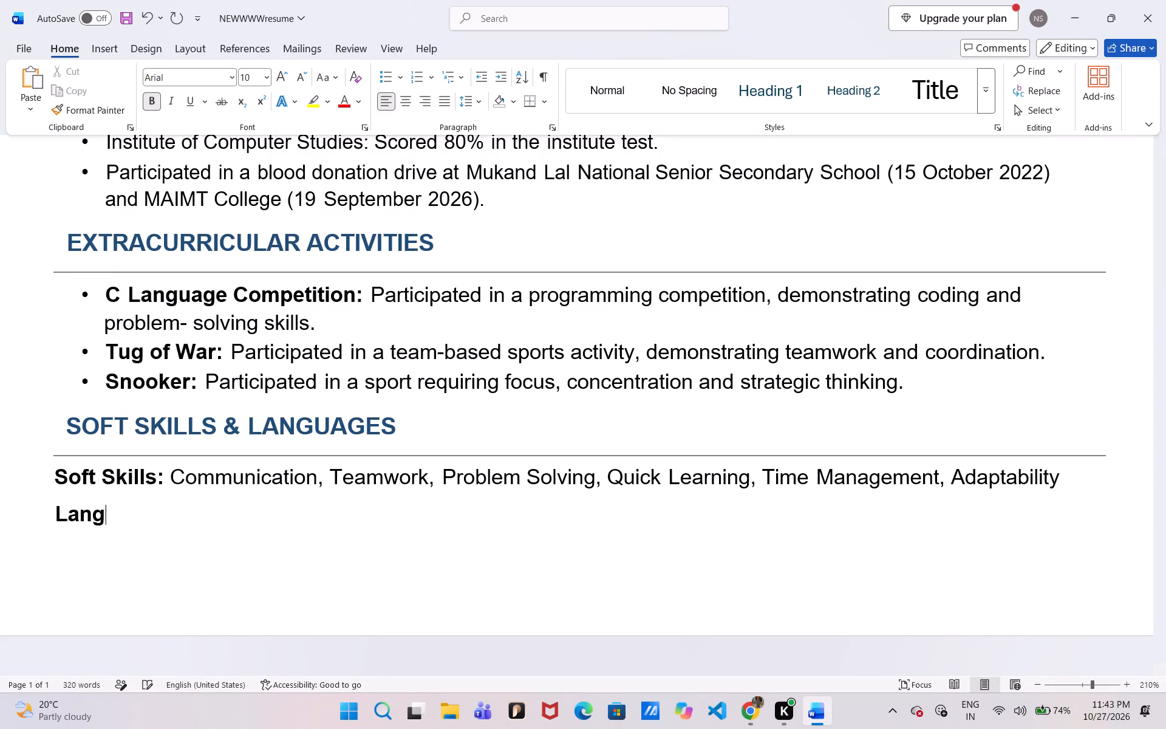
{"action": "key", "text": "BackSpace"}
{"action": "key", "text": "BackSpace"}
{"action": "key", "text": "BackSpace"}
{"action": "key", "text": "BackSpace"}
{"action": "key", "text": "BackSpace"}
{"action": "key", "text": "BackSpace"}
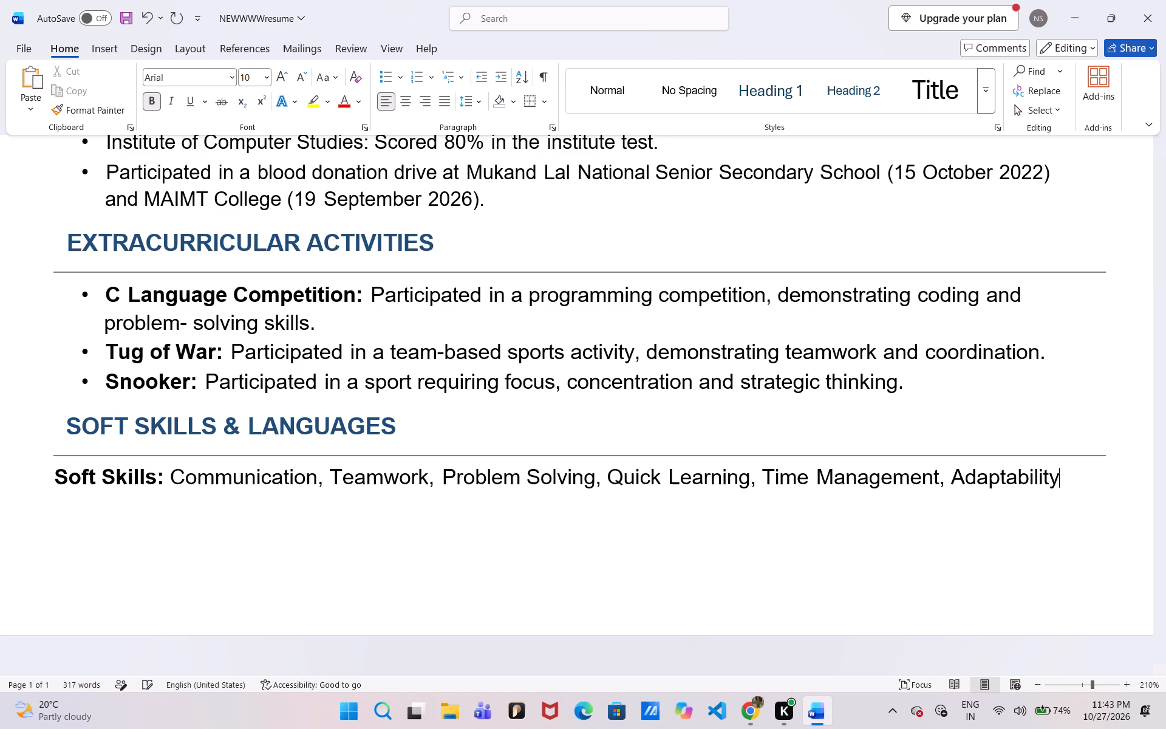
{"action": "key", "text": "BackSpace"}
{"action": "key", "text": "ctrl+z"}
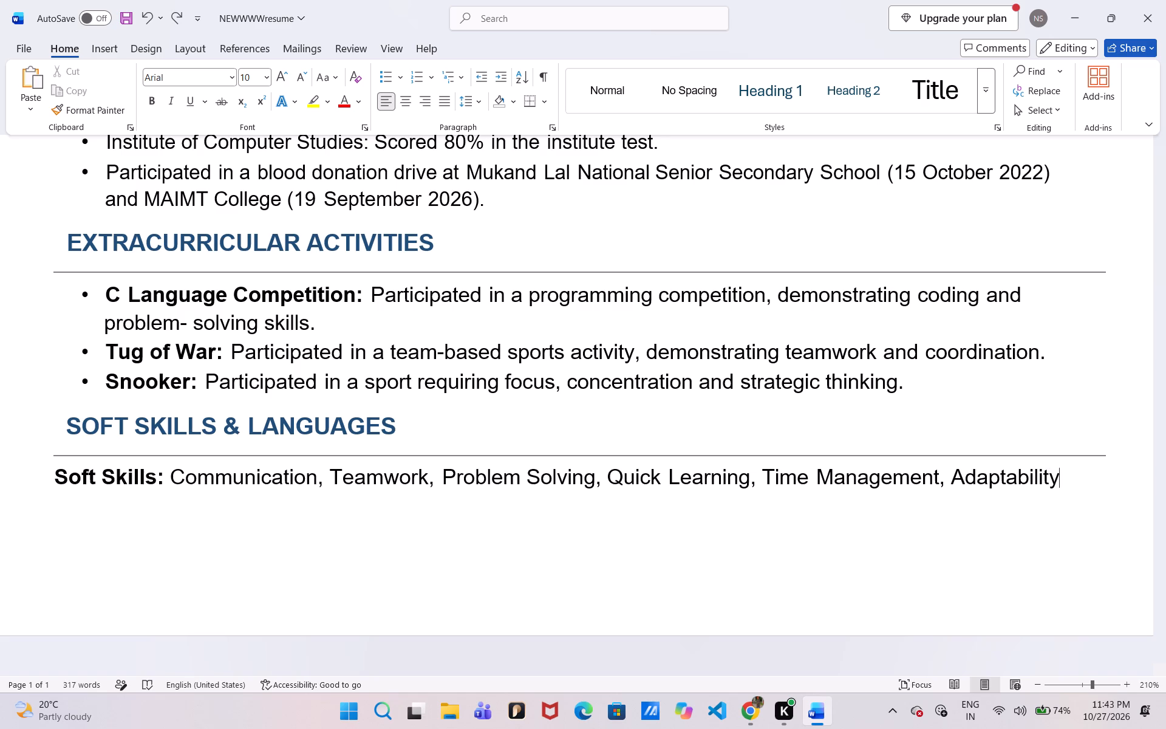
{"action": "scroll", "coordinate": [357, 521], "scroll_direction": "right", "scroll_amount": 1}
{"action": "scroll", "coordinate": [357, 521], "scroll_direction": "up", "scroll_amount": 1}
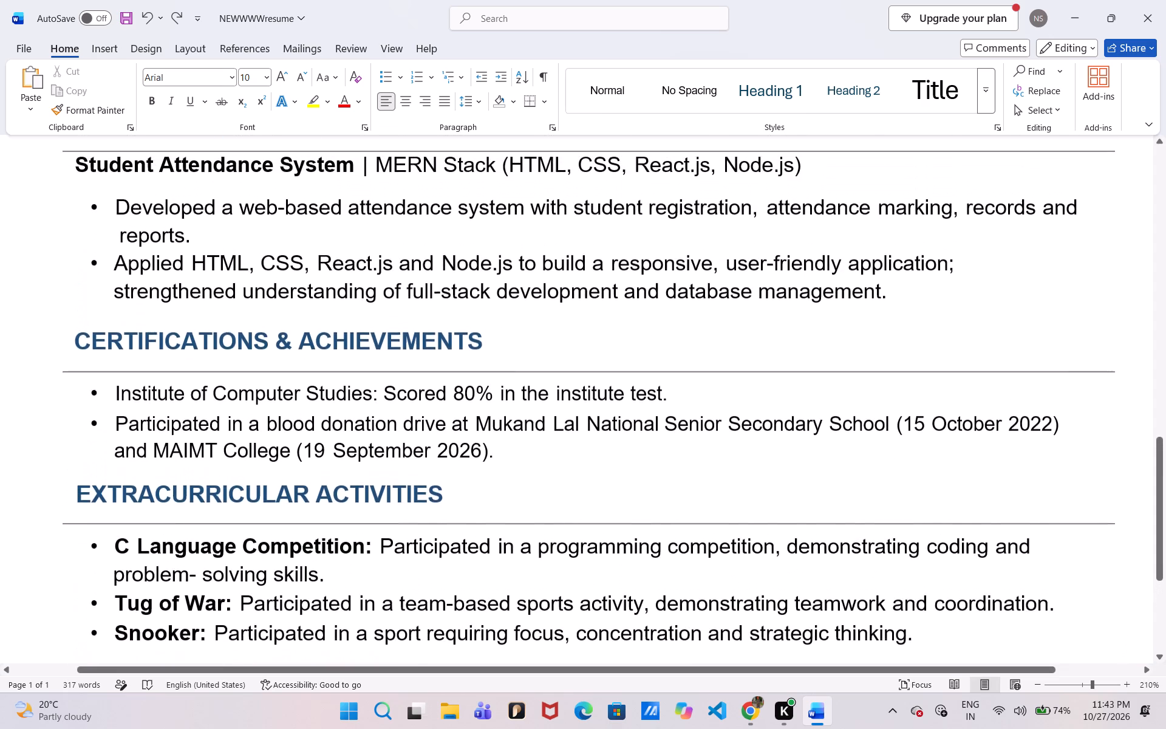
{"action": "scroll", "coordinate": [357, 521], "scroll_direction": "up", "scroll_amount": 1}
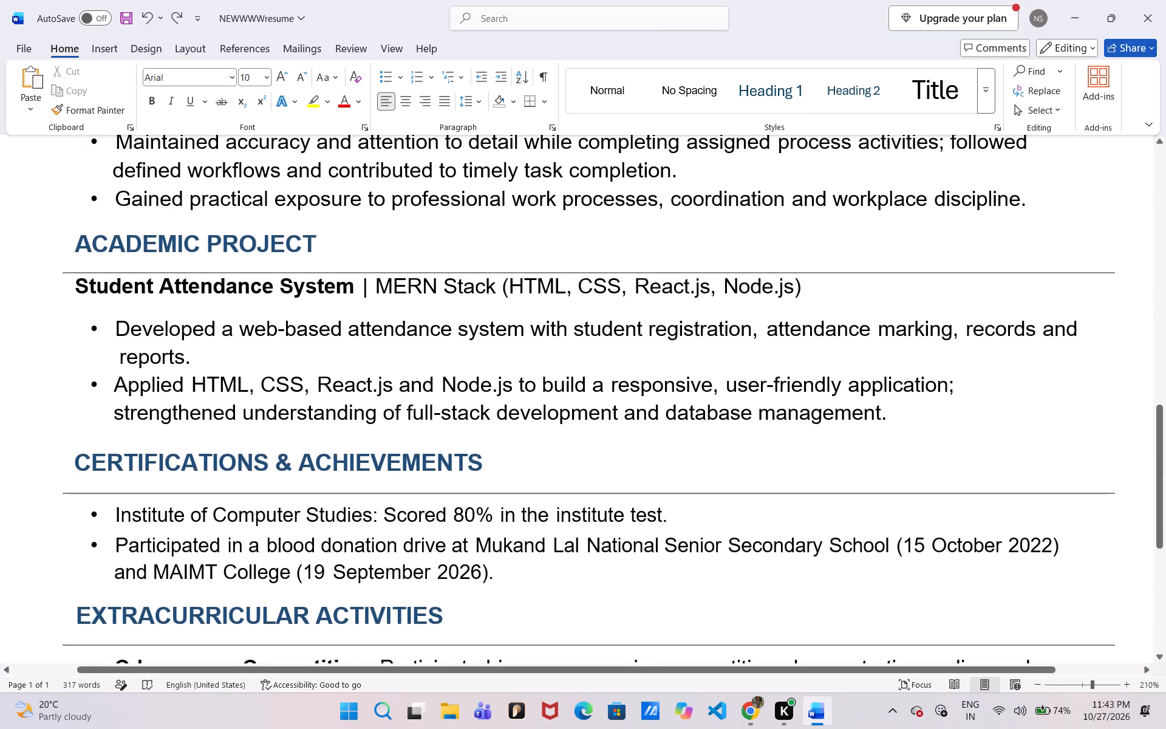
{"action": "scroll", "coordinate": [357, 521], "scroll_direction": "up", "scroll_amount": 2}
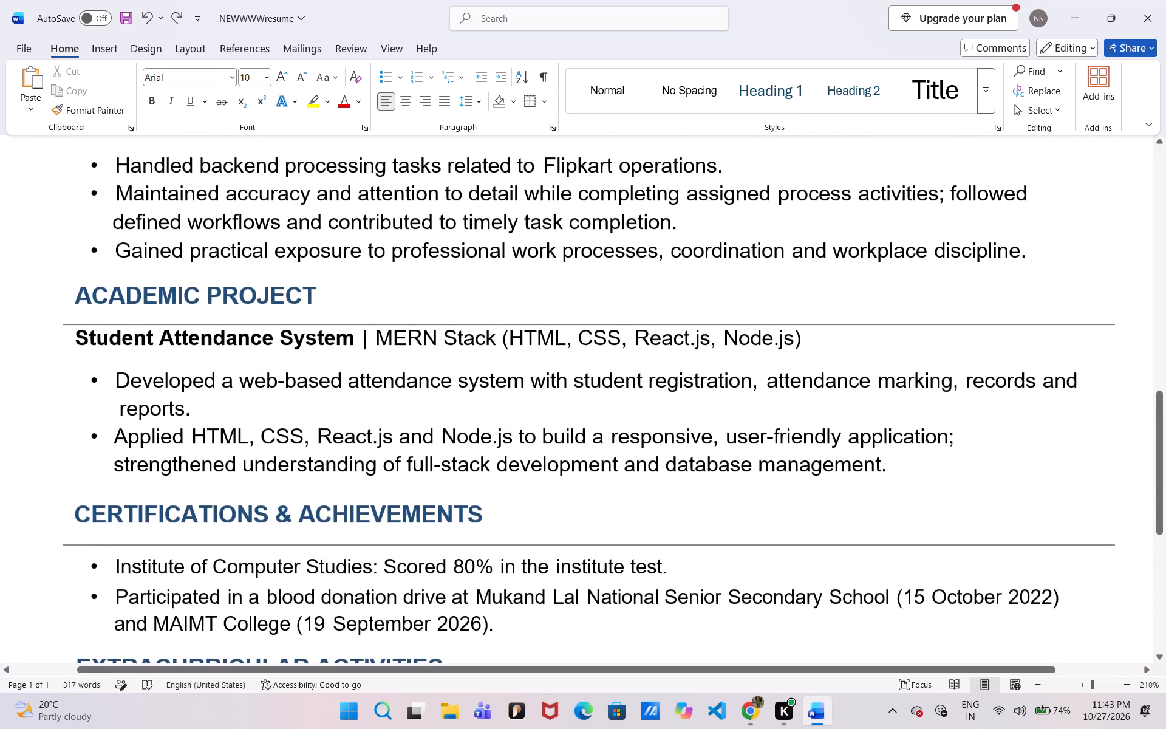
Review the resume from the Certifications & Achievements section back up to the name and contact header.
{"action": "scroll", "coordinate": [357, 521], "scroll_direction": "up", "scroll_amount": 2}
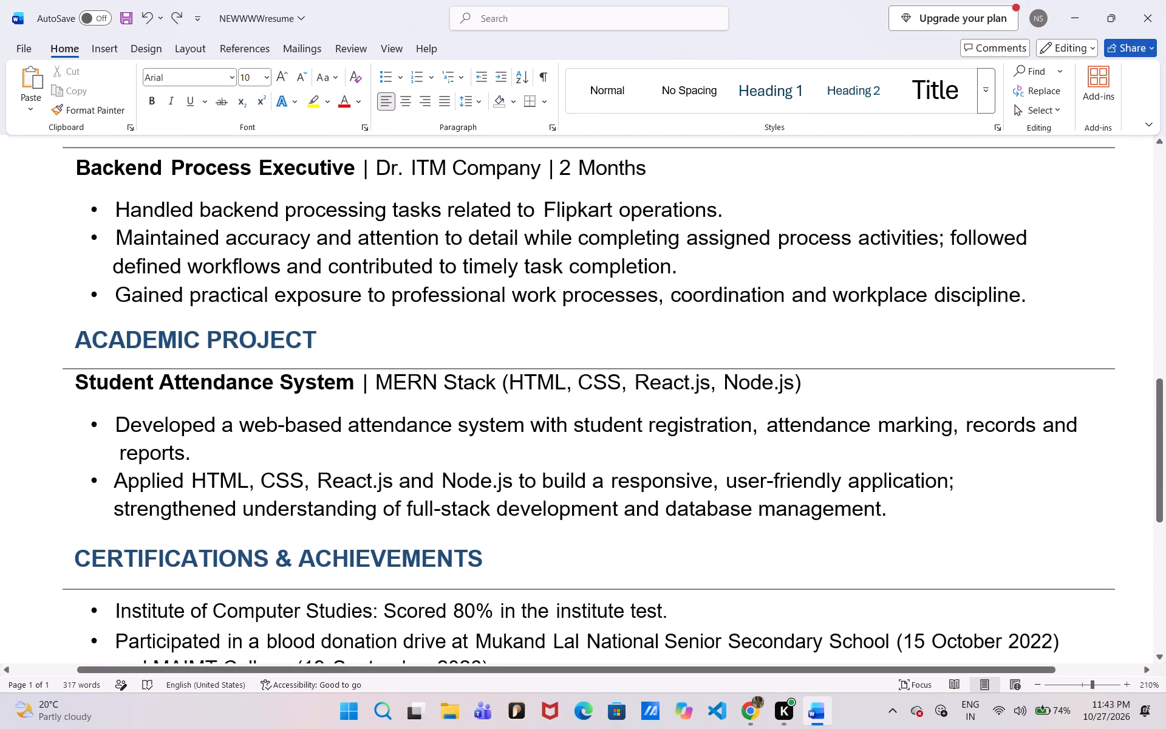
{"action": "scroll", "coordinate": [357, 521], "scroll_direction": "up", "scroll_amount": 3}
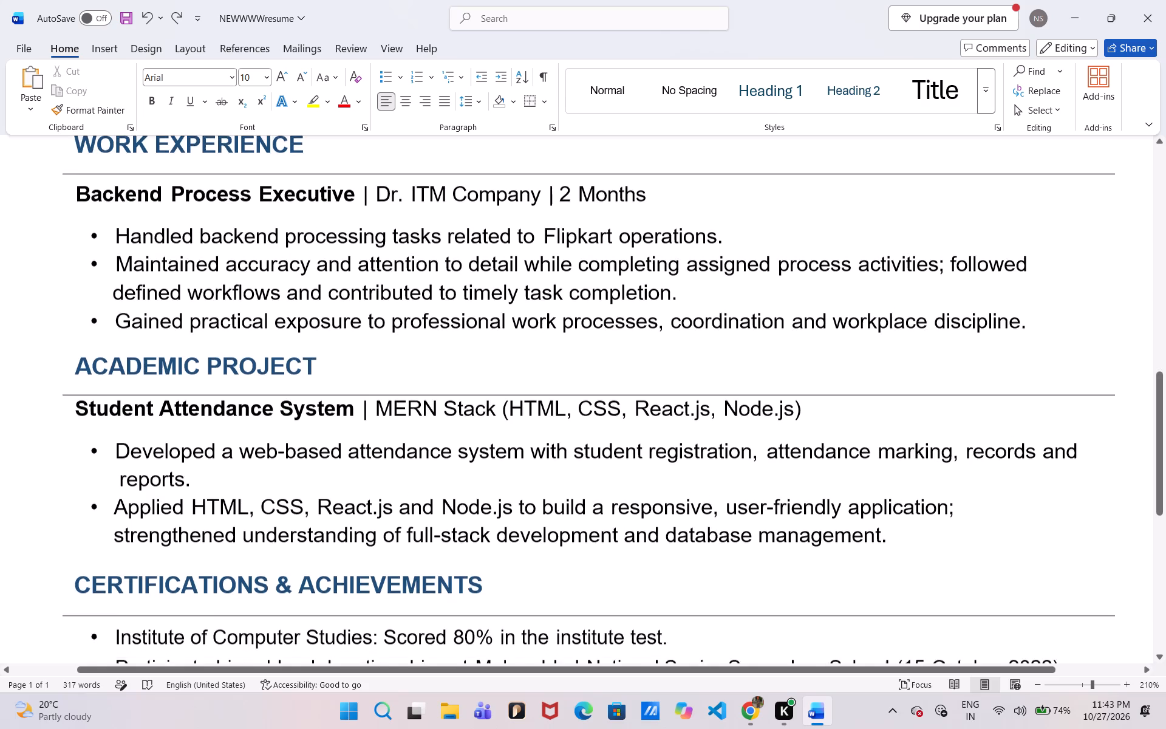
{"action": "scroll", "coordinate": [357, 521], "scroll_direction": "up", "scroll_amount": 2}
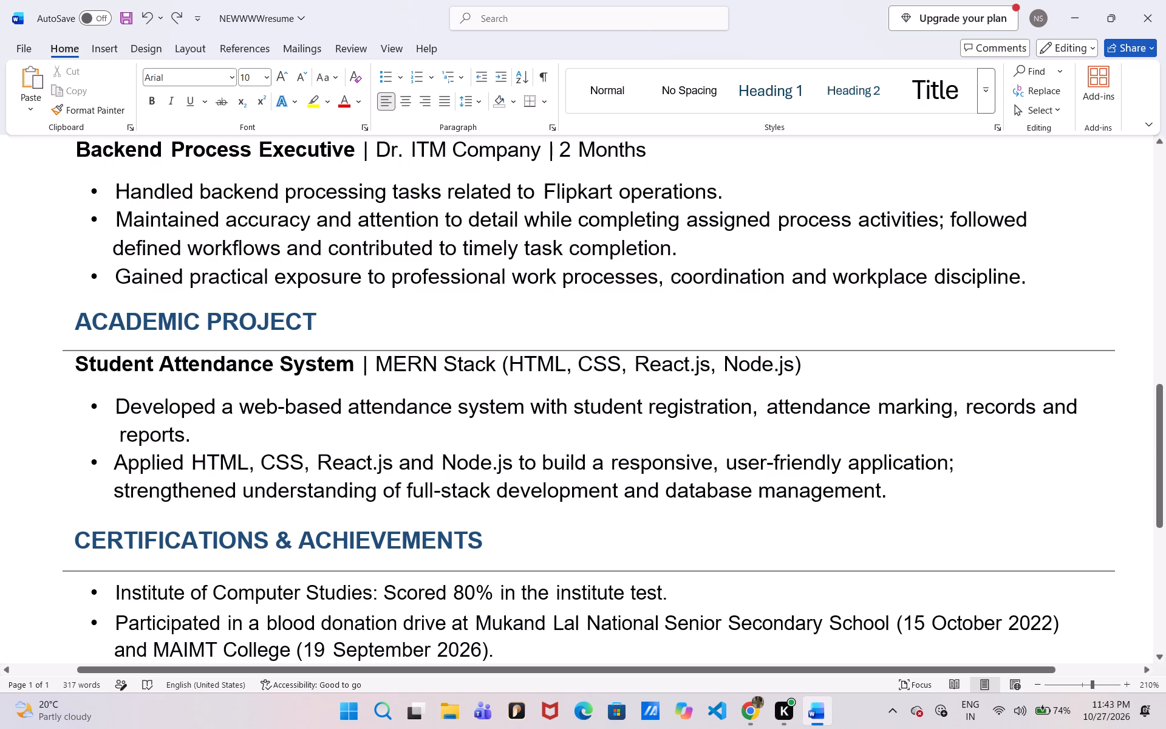
{"action": "scroll", "coordinate": [322, 440], "scroll_direction": "right", "scroll_amount": 1}
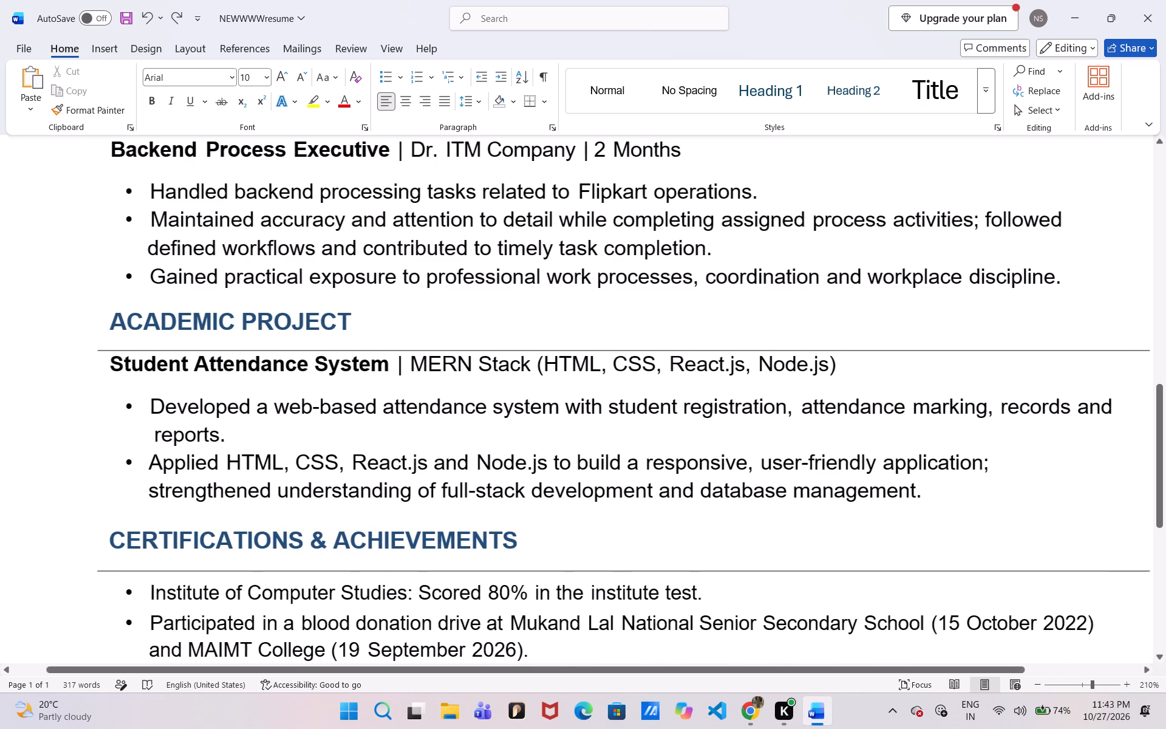
{"action": "scroll", "coordinate": [322, 440], "scroll_direction": "up", "scroll_amount": 1}
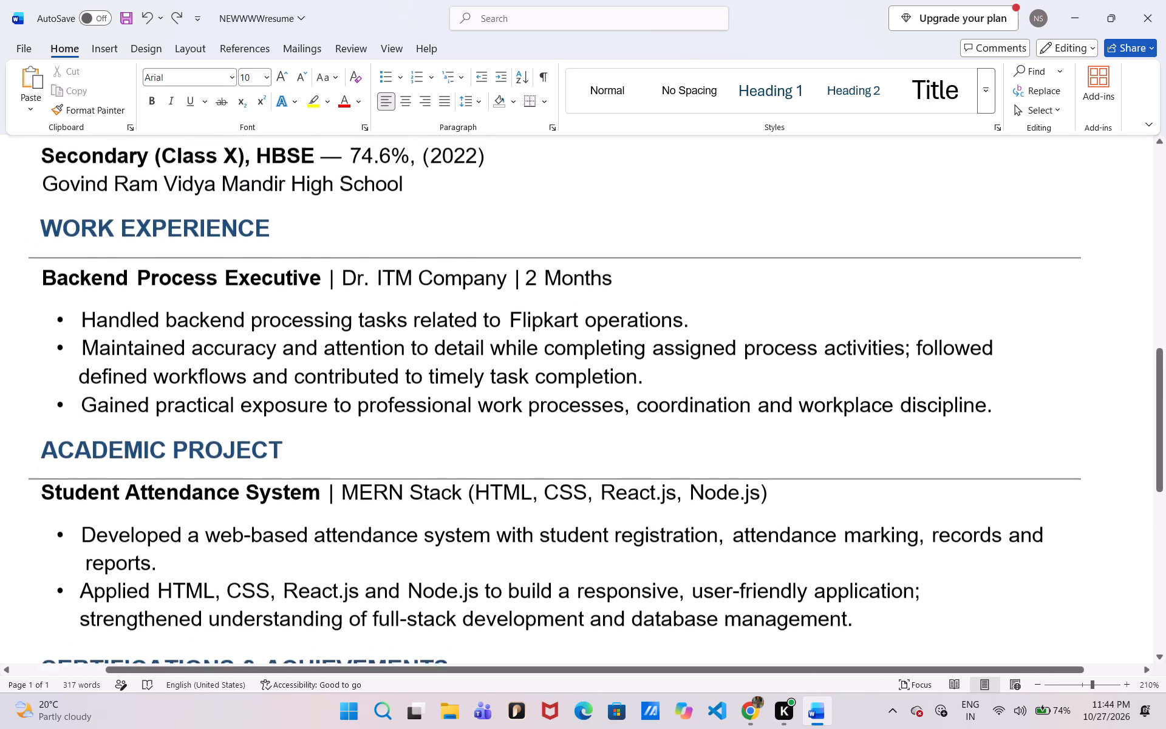
{"action": "scroll", "coordinate": [322, 440], "scroll_direction": "up", "scroll_amount": 1}
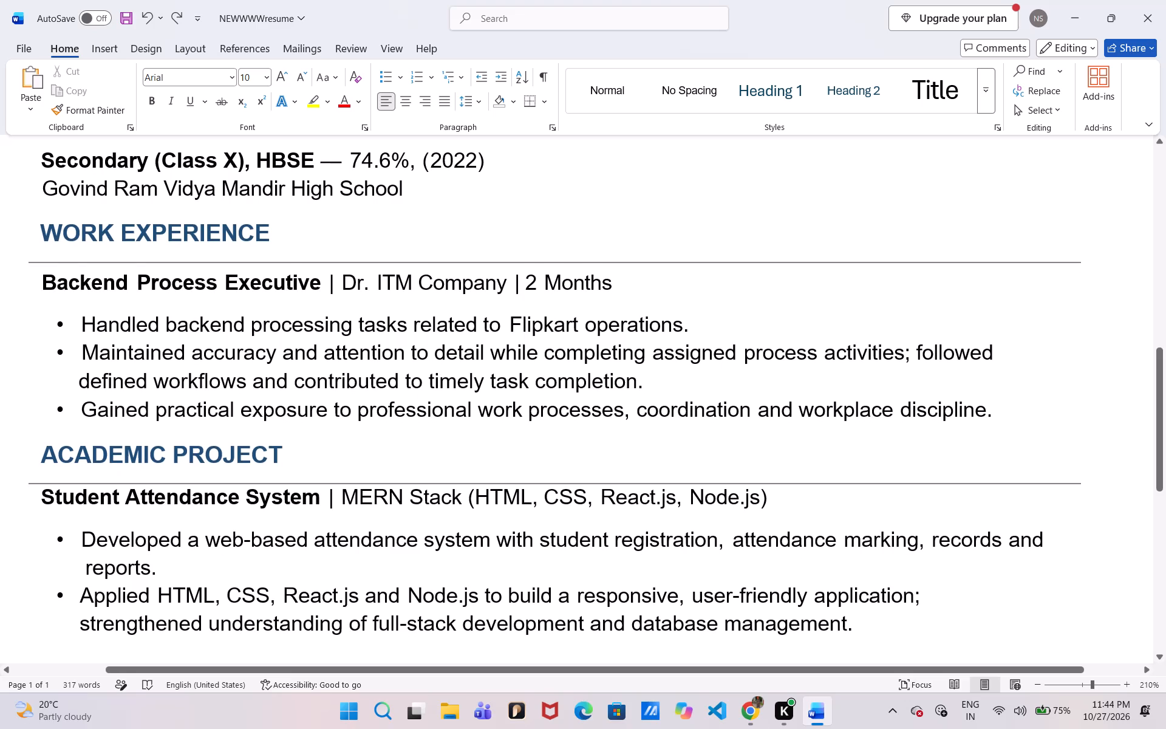
{"action": "scroll", "coordinate": [322, 440], "scroll_direction": "up", "scroll_amount": 1}
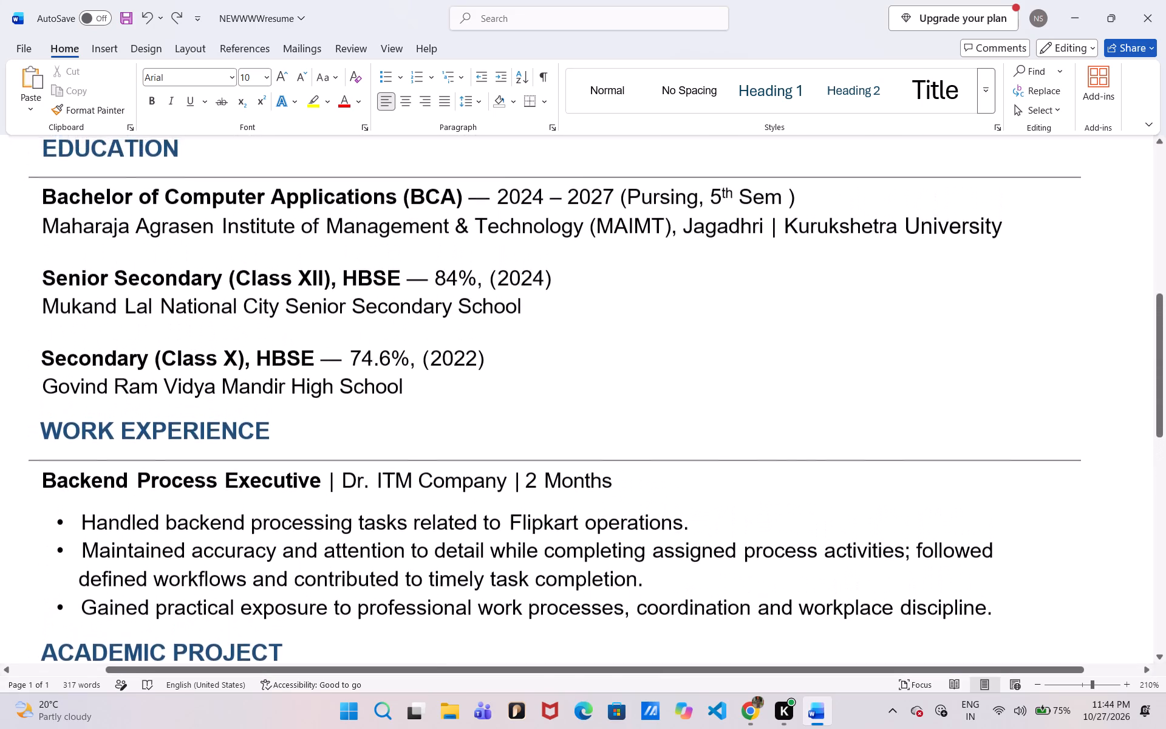
{"action": "scroll", "coordinate": [322, 440], "scroll_direction": "up", "scroll_amount": 1}
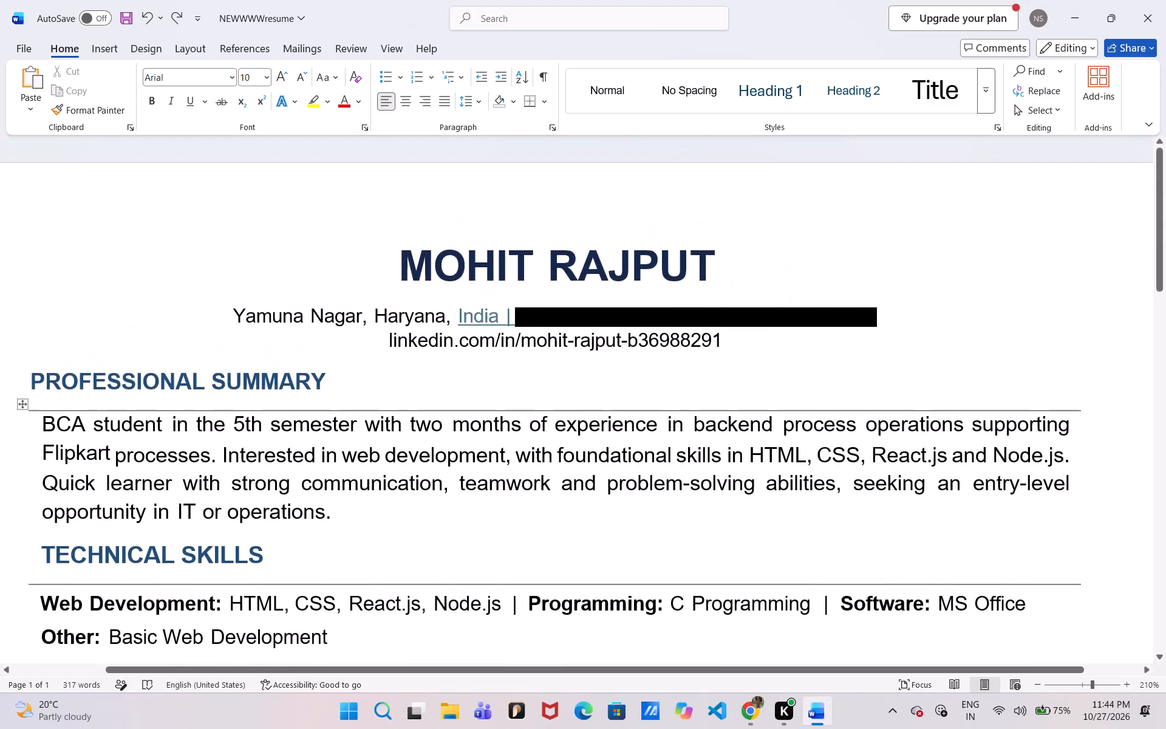
{"action": "scroll", "coordinate": [322, 440], "scroll_direction": "up", "scroll_amount": 1}
{"action": "left_click", "coordinate": [721, 414]}
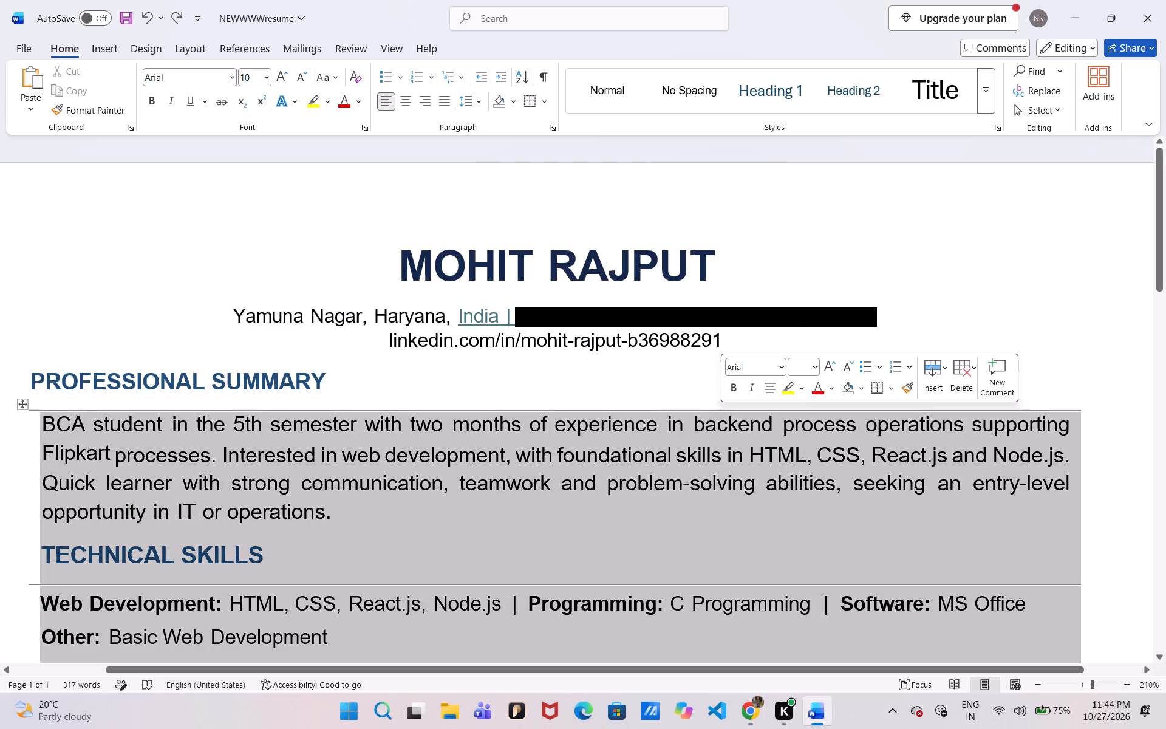
{"action": "left_click", "coordinate": [911, 282]}
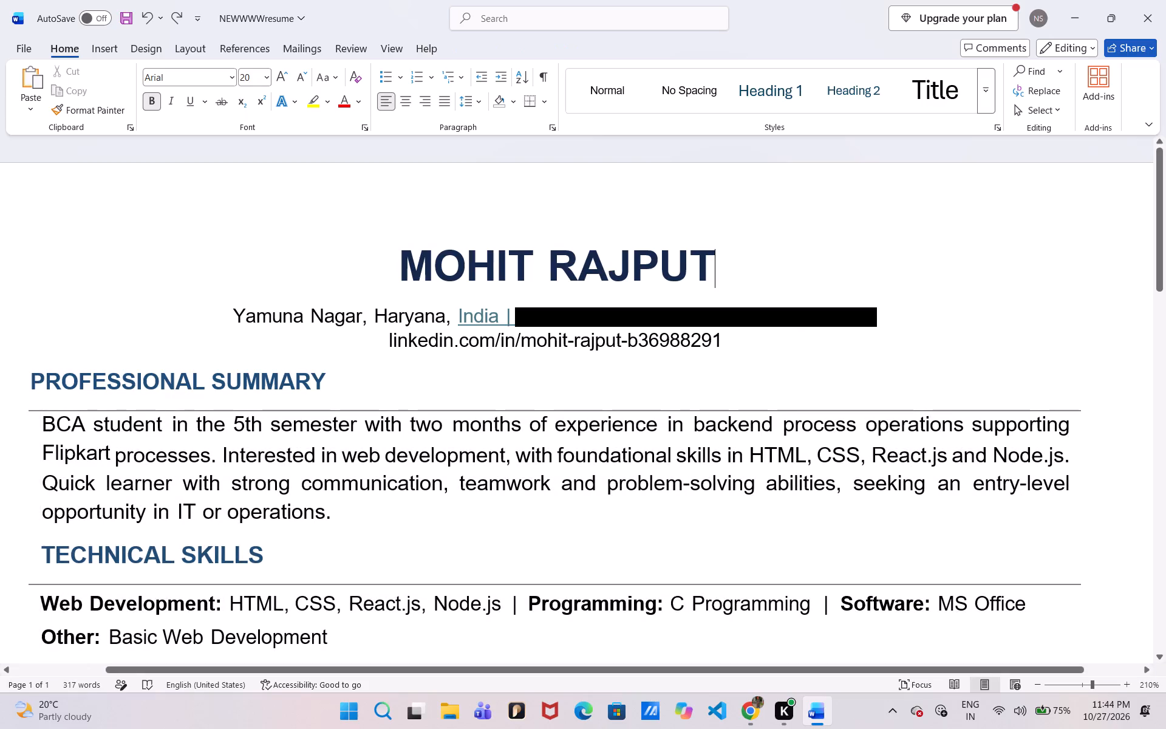
Read through the resume from the Professional Summary down to the Soft Skills line at the end.
{"action": "scroll", "coordinate": [766, 423], "scroll_direction": "down", "scroll_amount": 2}
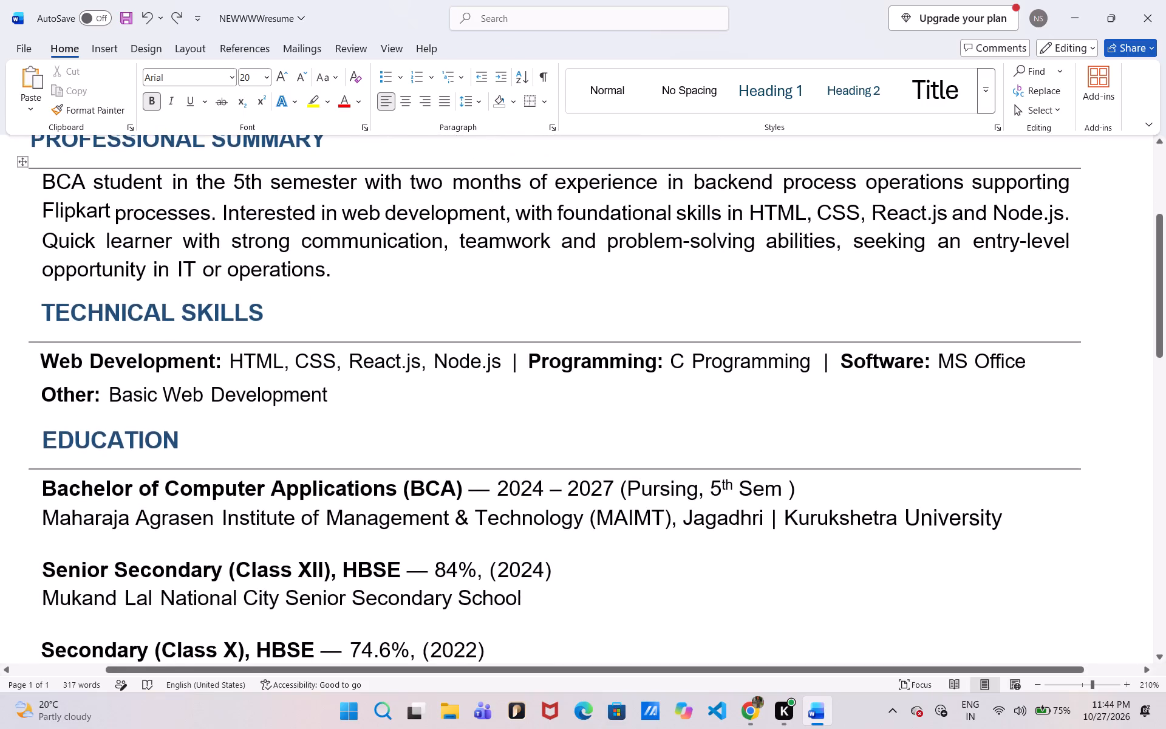
{"action": "scroll", "coordinate": [766, 423], "scroll_direction": "down", "scroll_amount": 1}
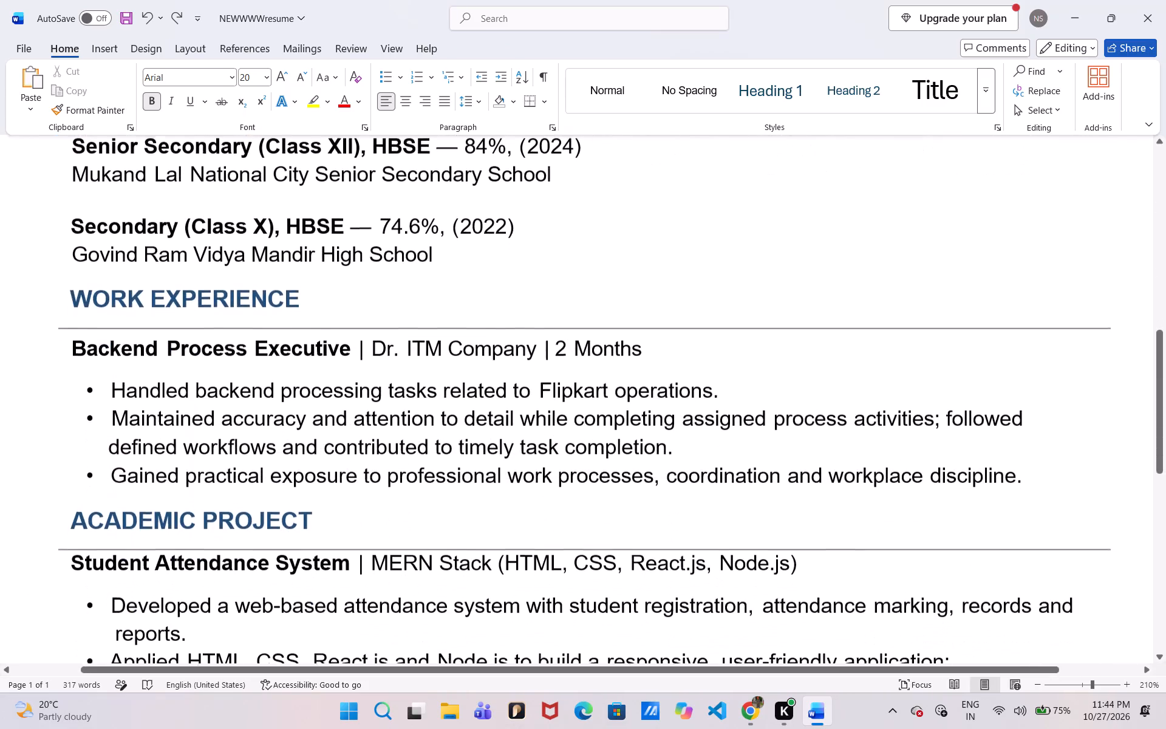
{"action": "scroll", "coordinate": [766, 423], "scroll_direction": "down", "scroll_amount": 2}
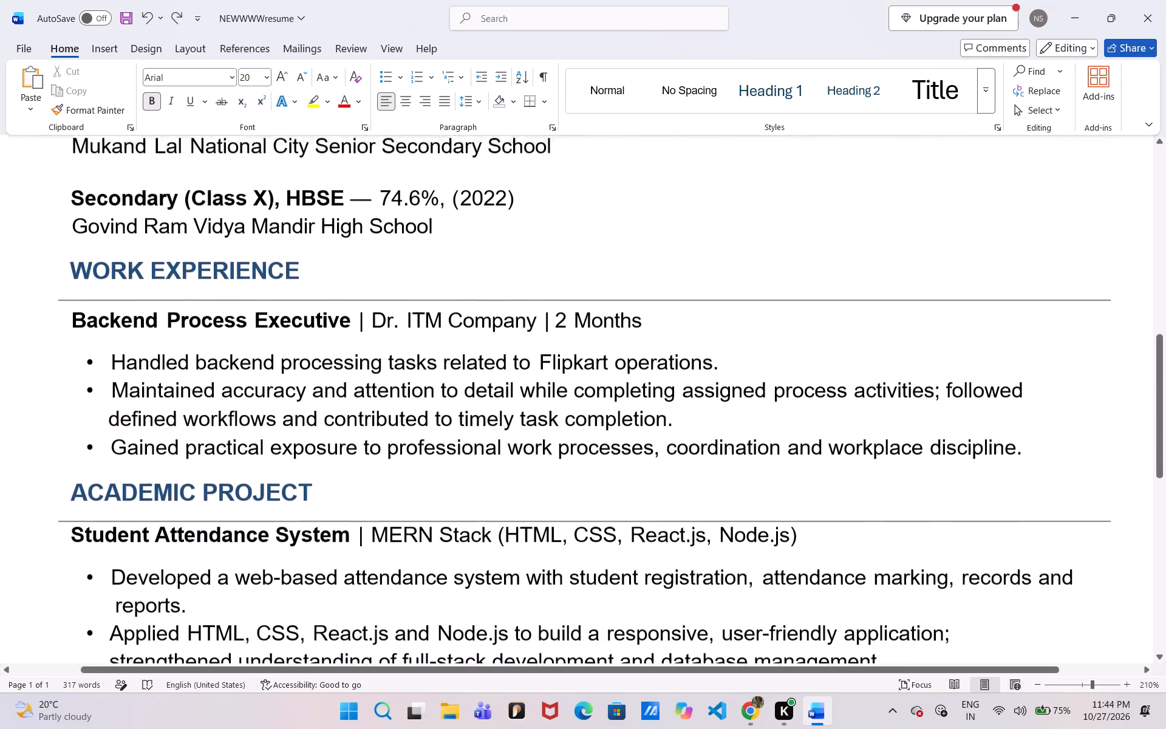
{"action": "scroll", "coordinate": [766, 423], "scroll_direction": "down", "scroll_amount": 1}
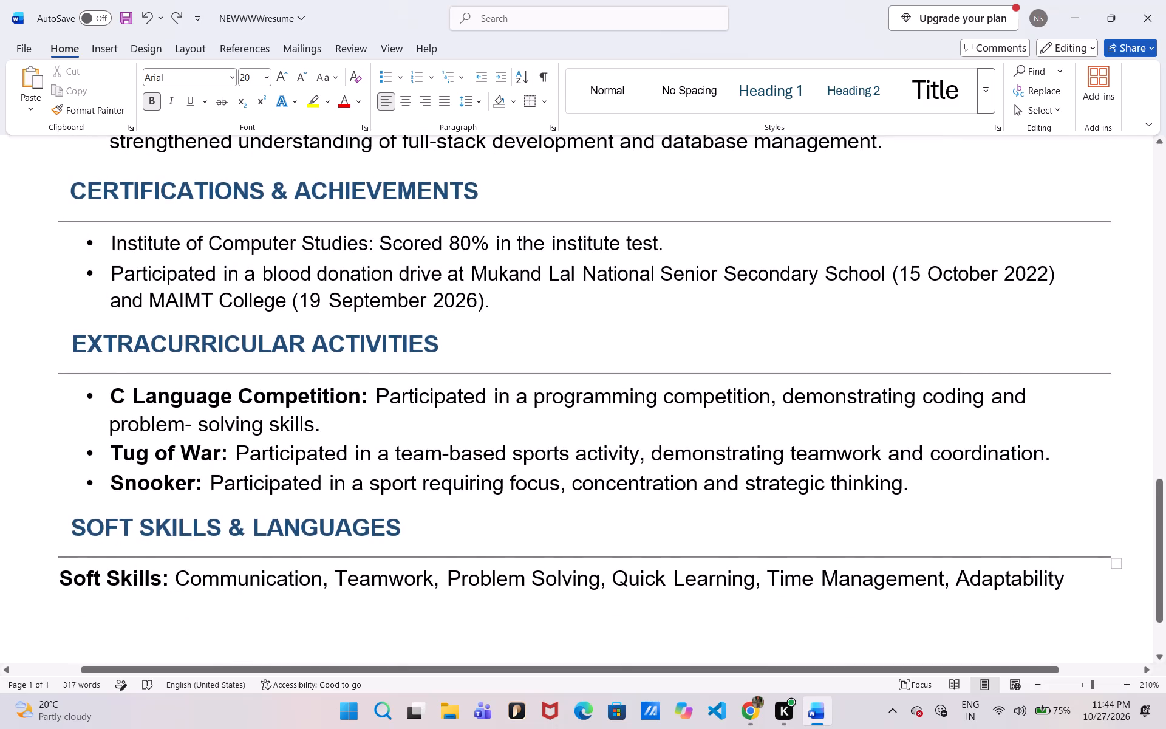
{"action": "scroll", "coordinate": [766, 423], "scroll_direction": "down", "scroll_amount": 2}
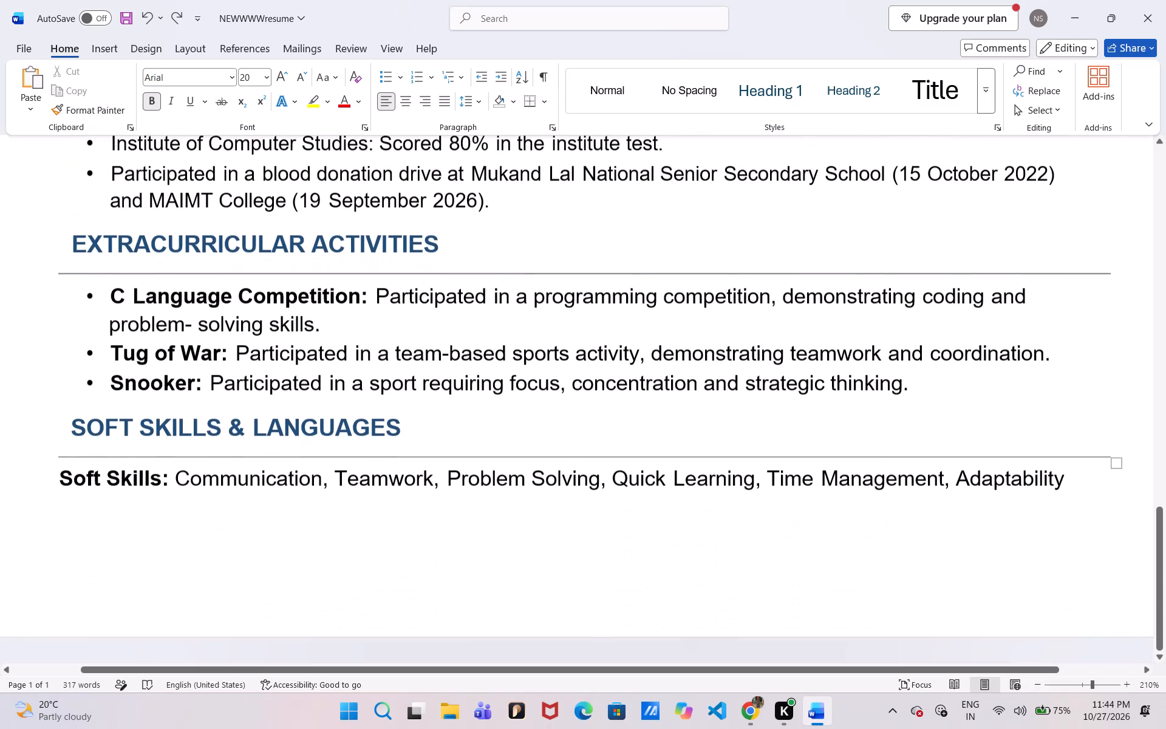
{"action": "scroll", "coordinate": [766, 423], "scroll_direction": "down", "scroll_amount": 1}
Recheck the header, Professional Summary, Technical Skills and Education sections, including the page layout at a smaller scale.
{"action": "scroll", "coordinate": [766, 423], "scroll_direction": "up", "scroll_amount": 1}
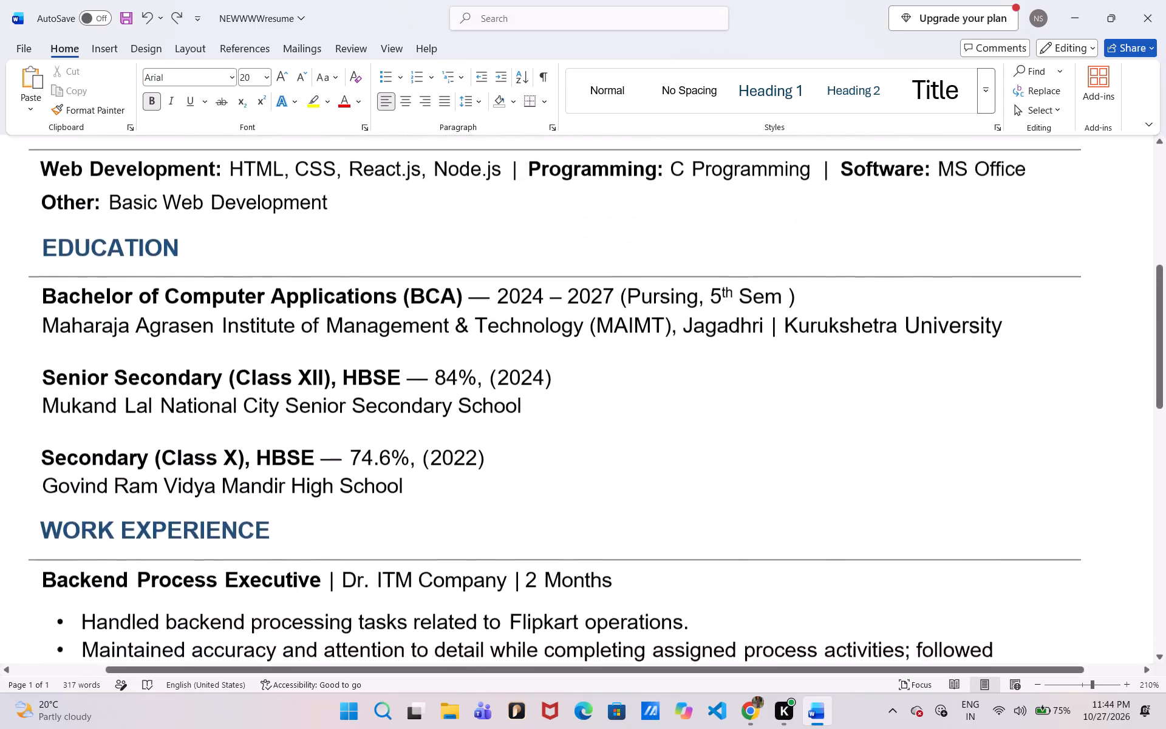
{"action": "scroll", "coordinate": [766, 423], "scroll_direction": "up", "scroll_amount": 2}
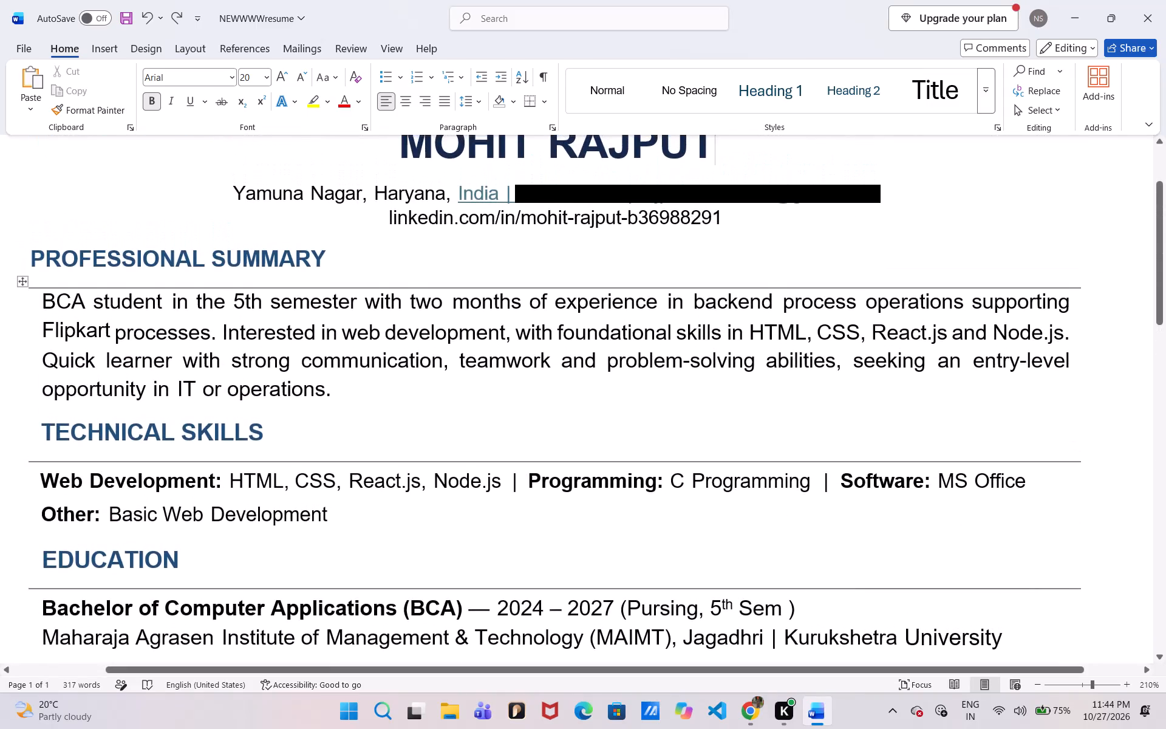
{"action": "scroll", "coordinate": [766, 423], "scroll_direction": "up", "scroll_amount": 1}
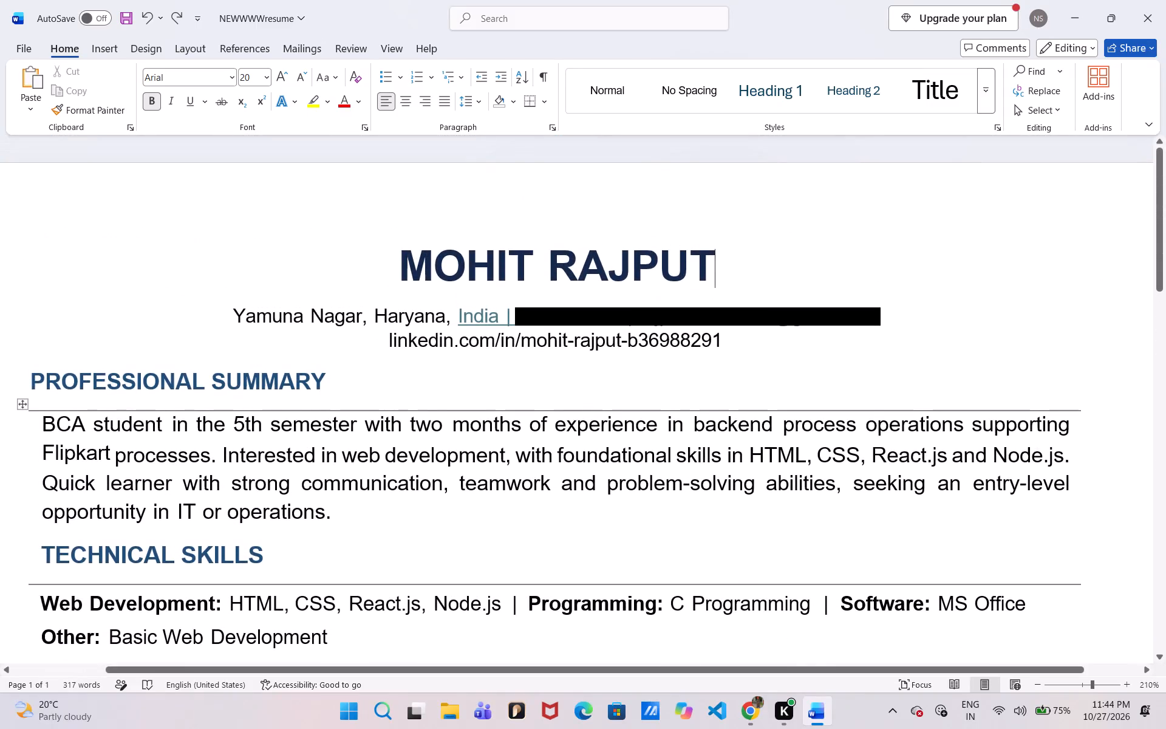
{"action": "scroll", "coordinate": [766, 423], "scroll_direction": "right", "scroll_amount": 1}
{"action": "scroll", "coordinate": [766, 423], "scroll_direction": "down", "scroll_amount": 1}
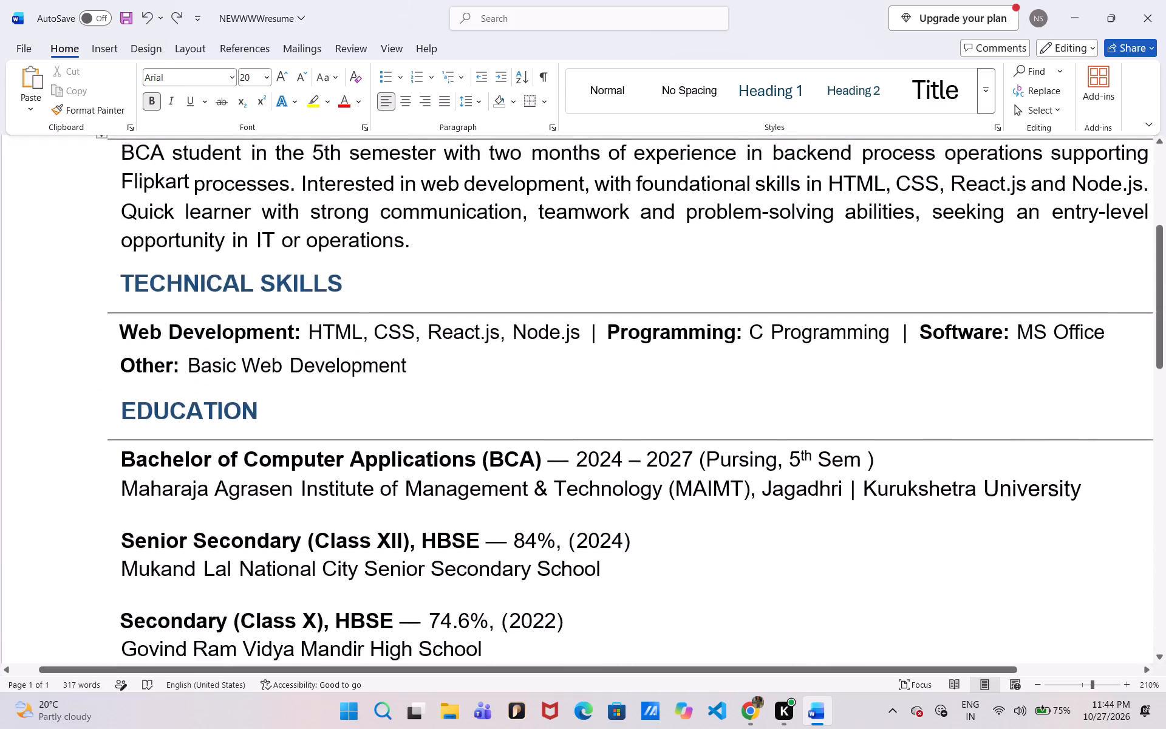
{"action": "scroll", "coordinate": [766, 423], "scroll_direction": "down", "scroll_amount": 1}
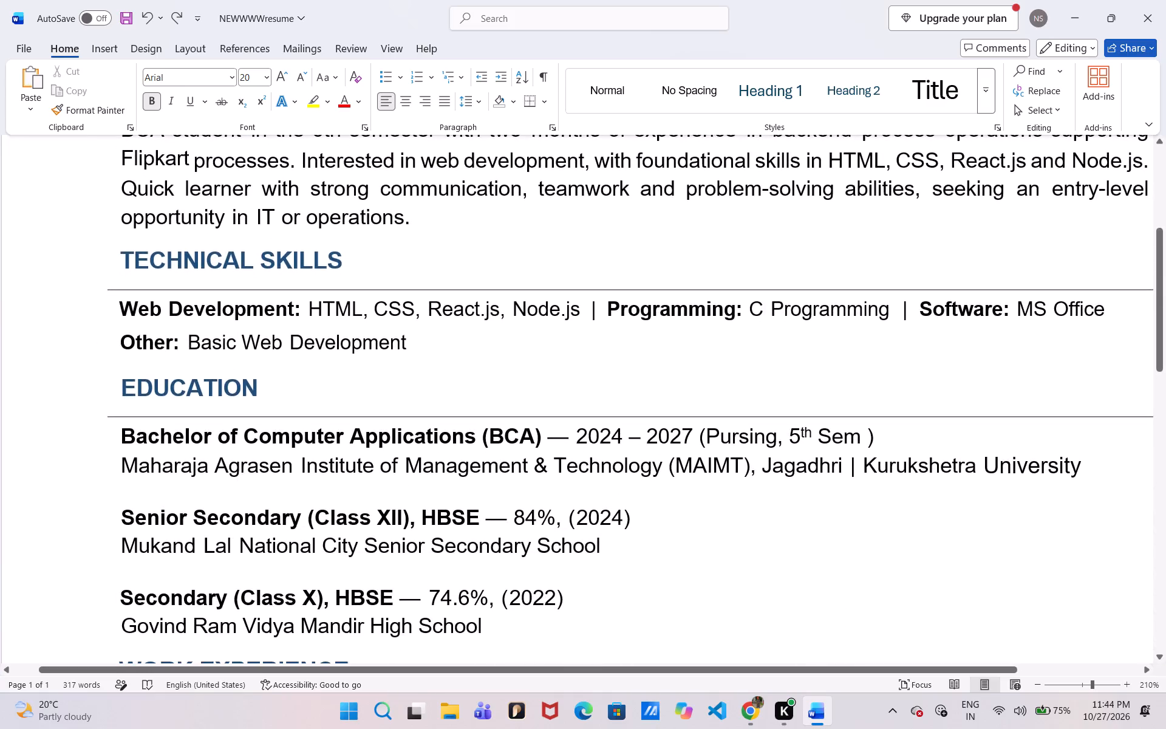
{"action": "scroll", "coordinate": [766, 423], "scroll_direction": "down", "scroll_amount": 2}
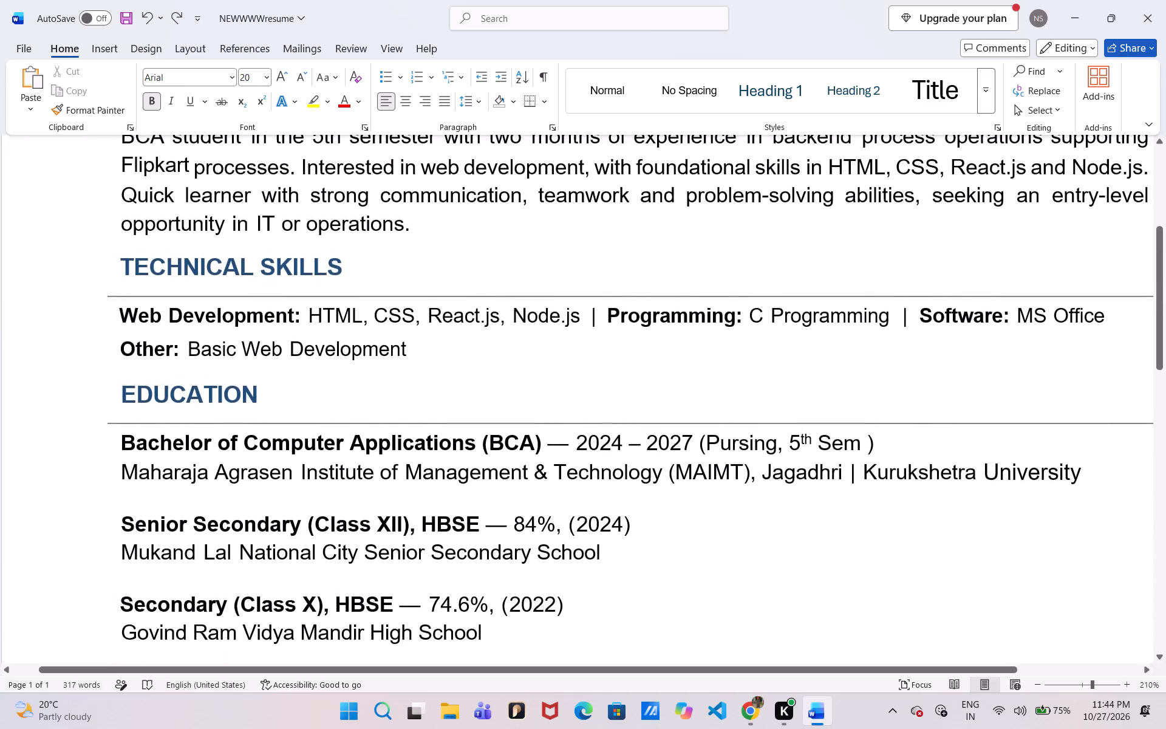
{"action": "scroll", "coordinate": [766, 423], "scroll_direction": "up", "scroll_amount": 1}
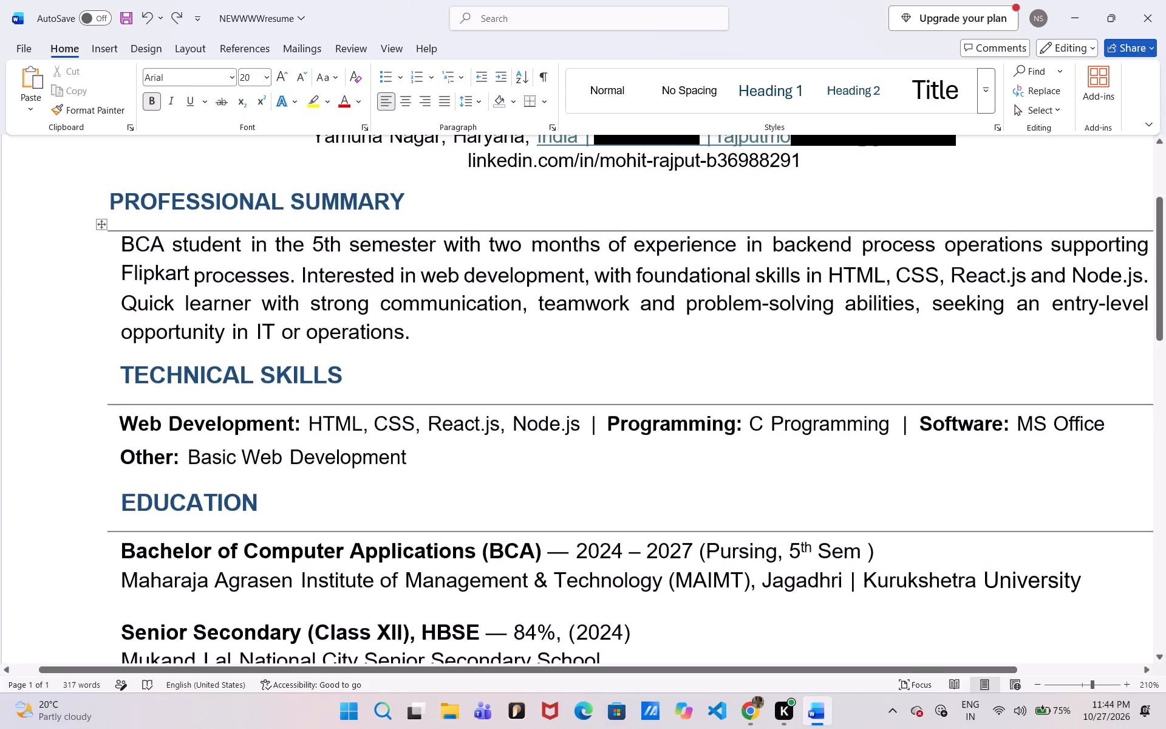
{"action": "scroll", "coordinate": [766, 423], "scroll_direction": "up", "scroll_amount": 1}
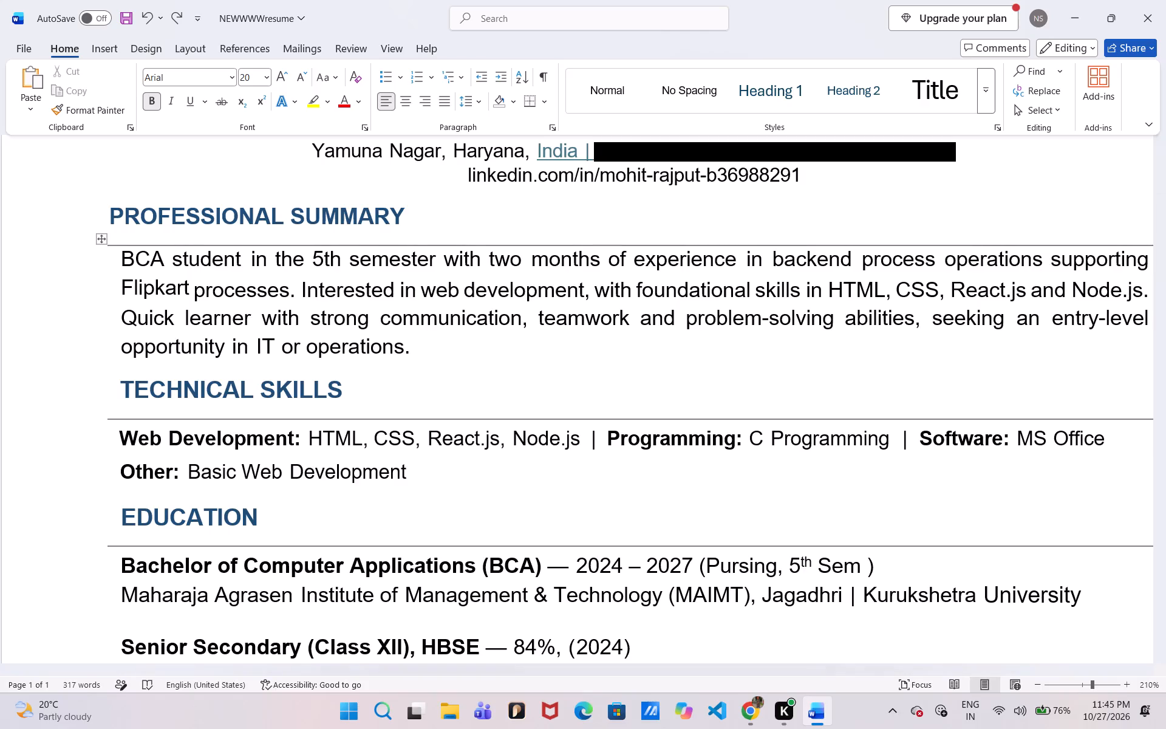
{"action": "scroll", "coordinate": [690, 453], "scroll_direction": "down", "scroll_amount": 3, "text": "ctrl"}
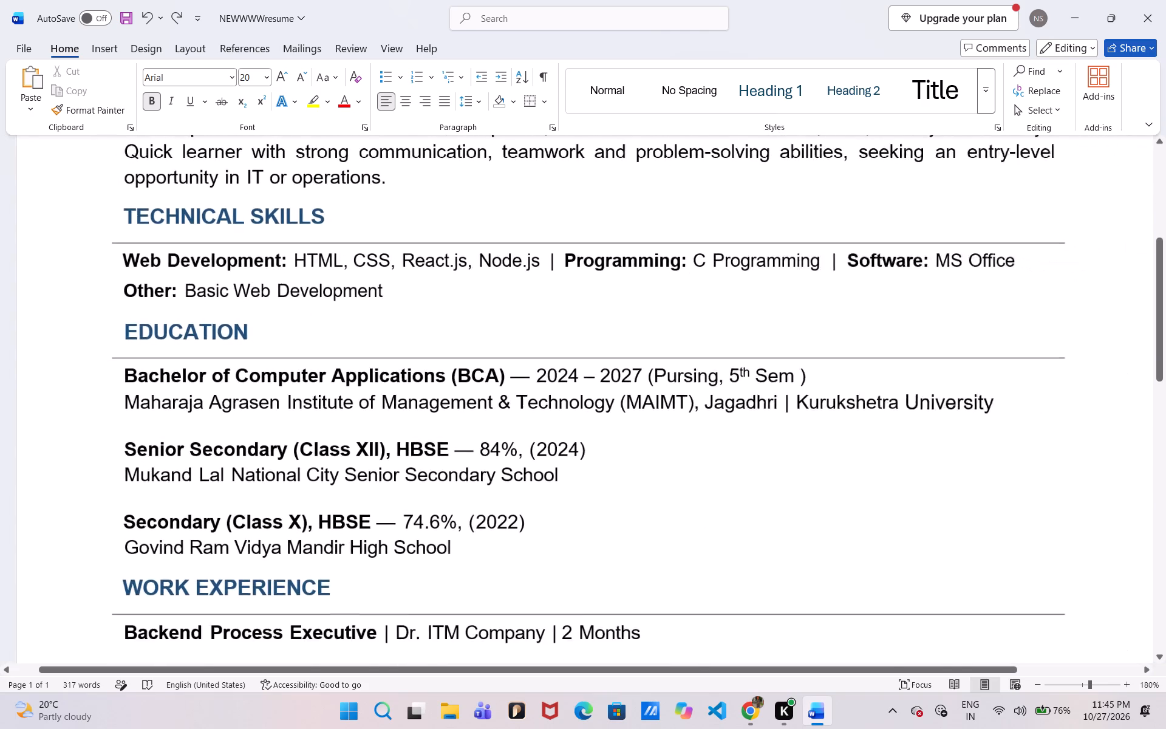
{"action": "scroll", "coordinate": [690, 453], "scroll_direction": "down", "scroll_amount": 5, "text": "ctrl"}
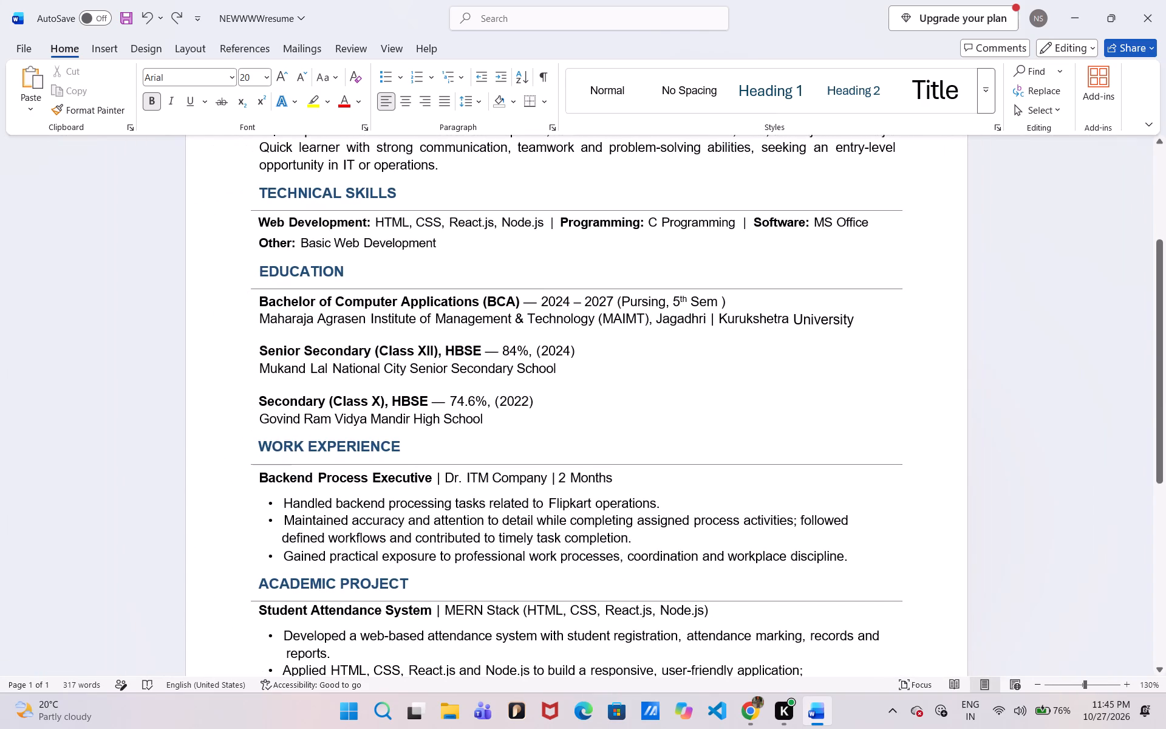
Save the edits to the NEWWWWresume document.
{"action": "key", "text": "ctrl+s"}
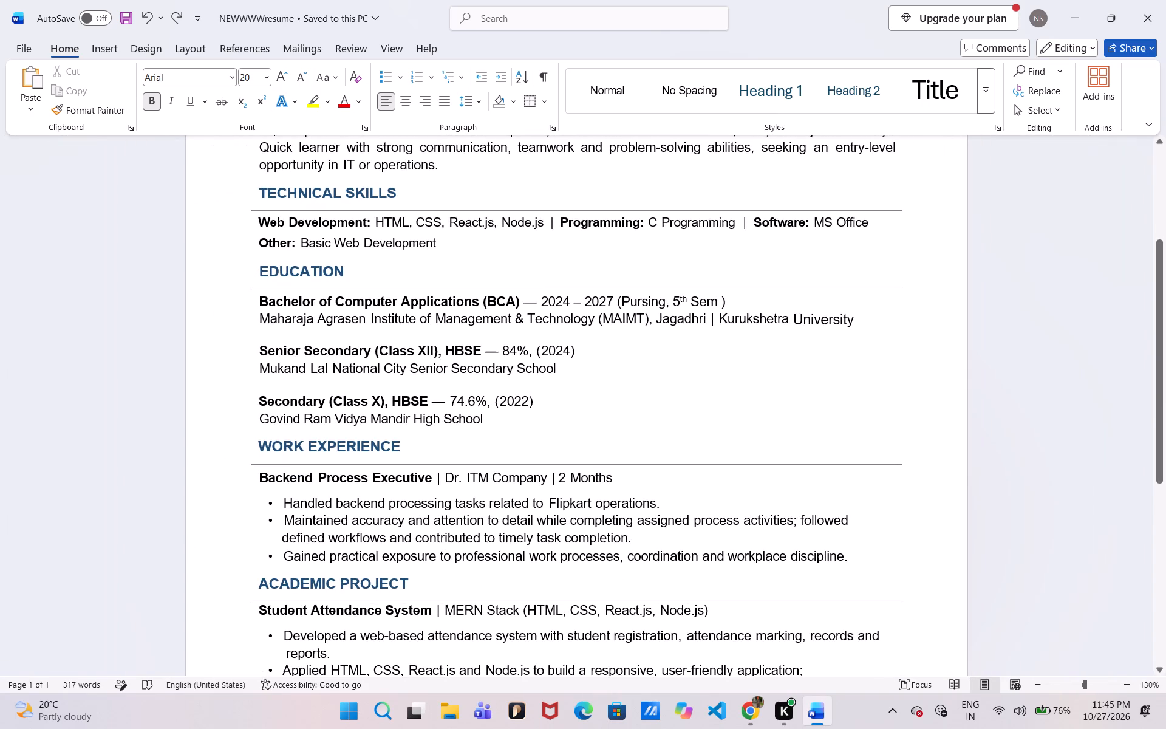
Save a copy of the resume in the Desktop folder as a Word Document named "Navneet resume".
{"action": "left_click", "coordinate": [15, 39]}
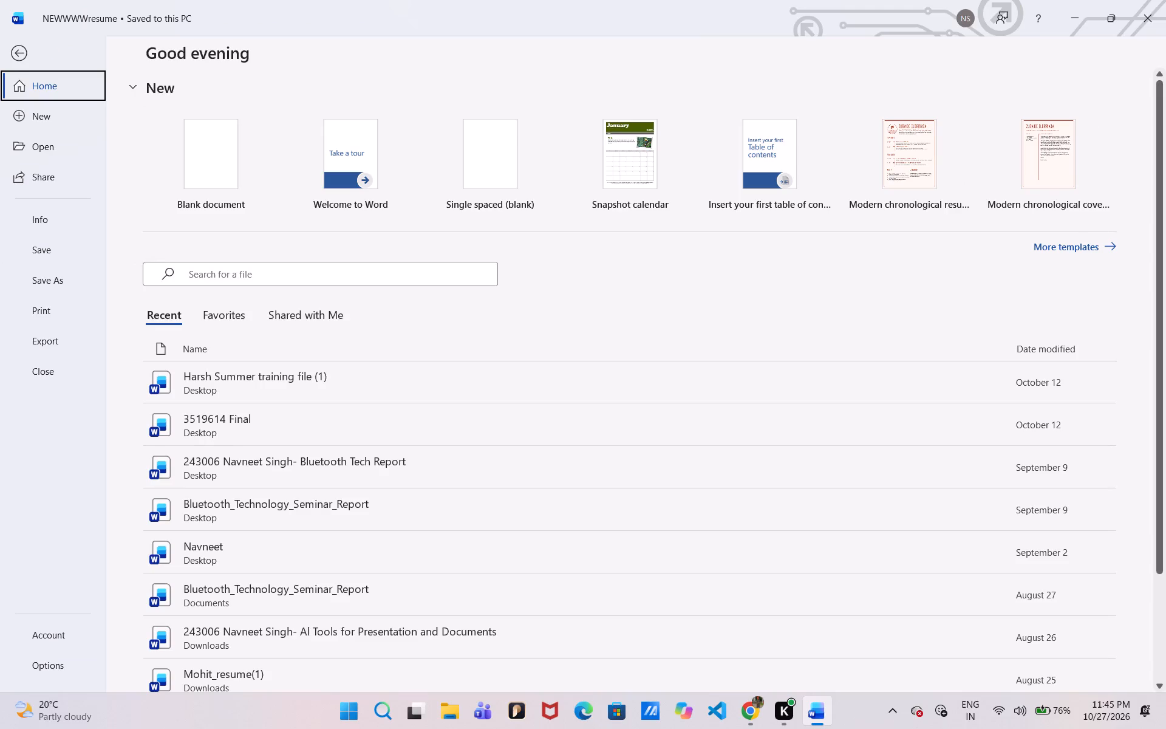
{"action": "left_click", "coordinate": [61, 275]}
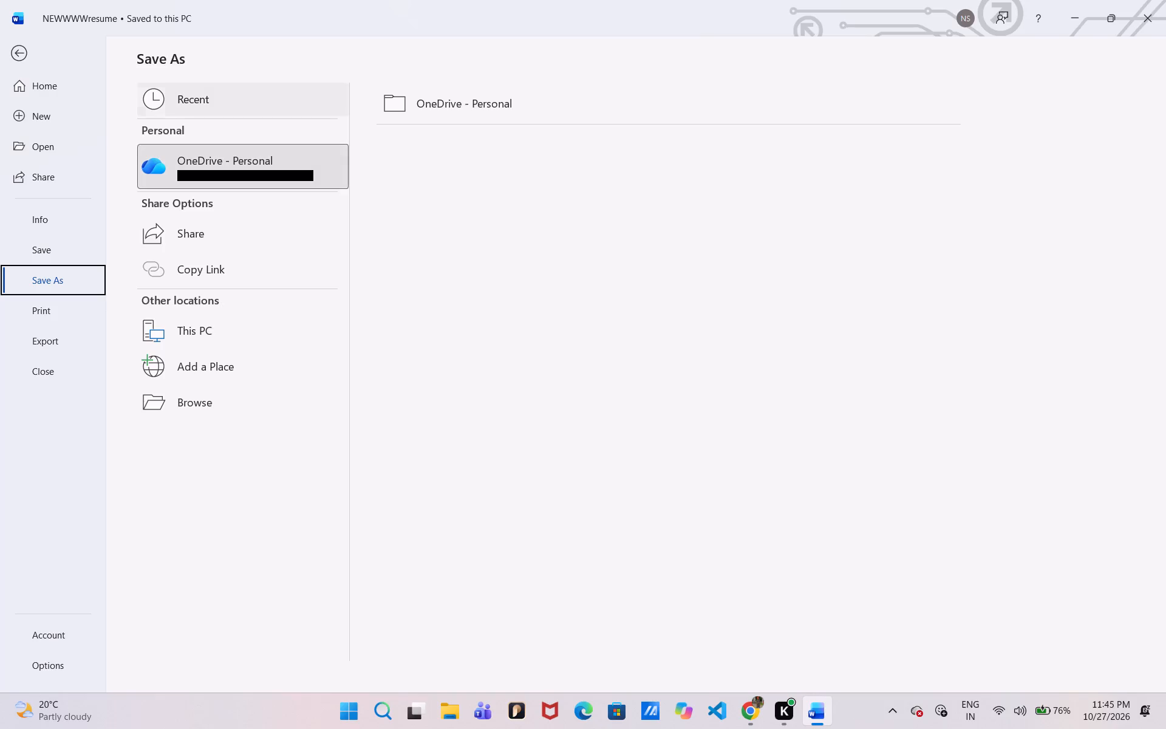
{"action": "left_click", "coordinate": [230, 329]}
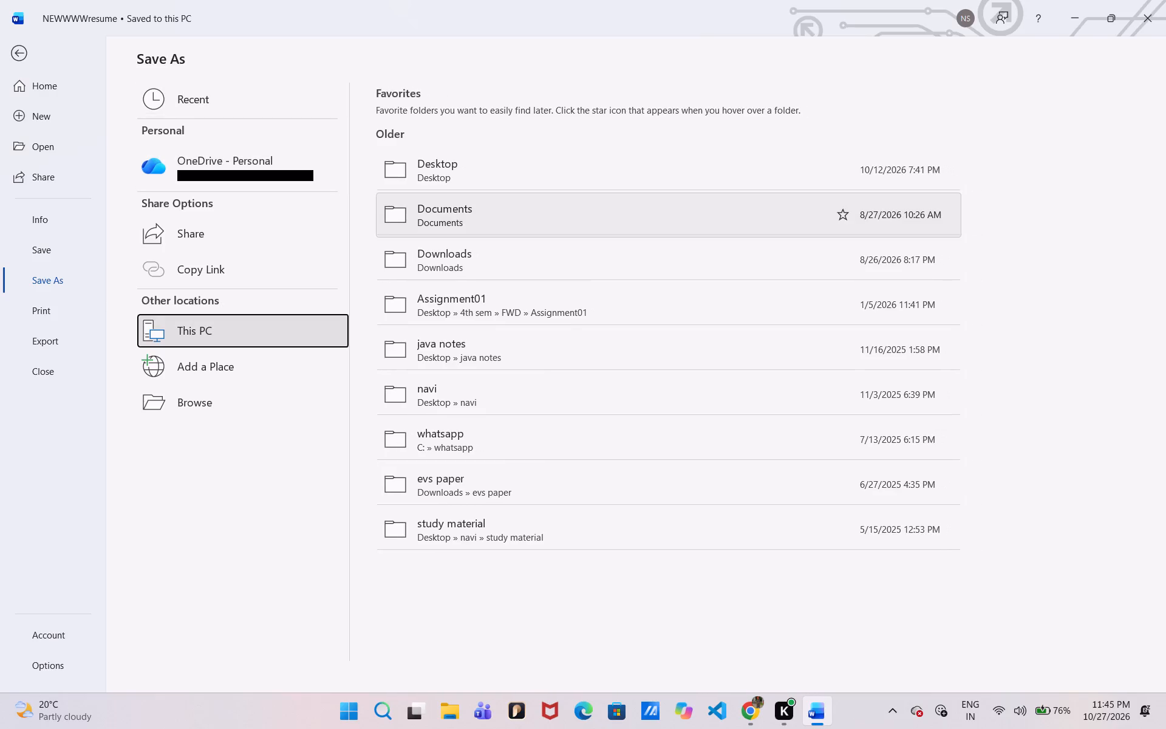
{"action": "left_click", "coordinate": [488, 180]}
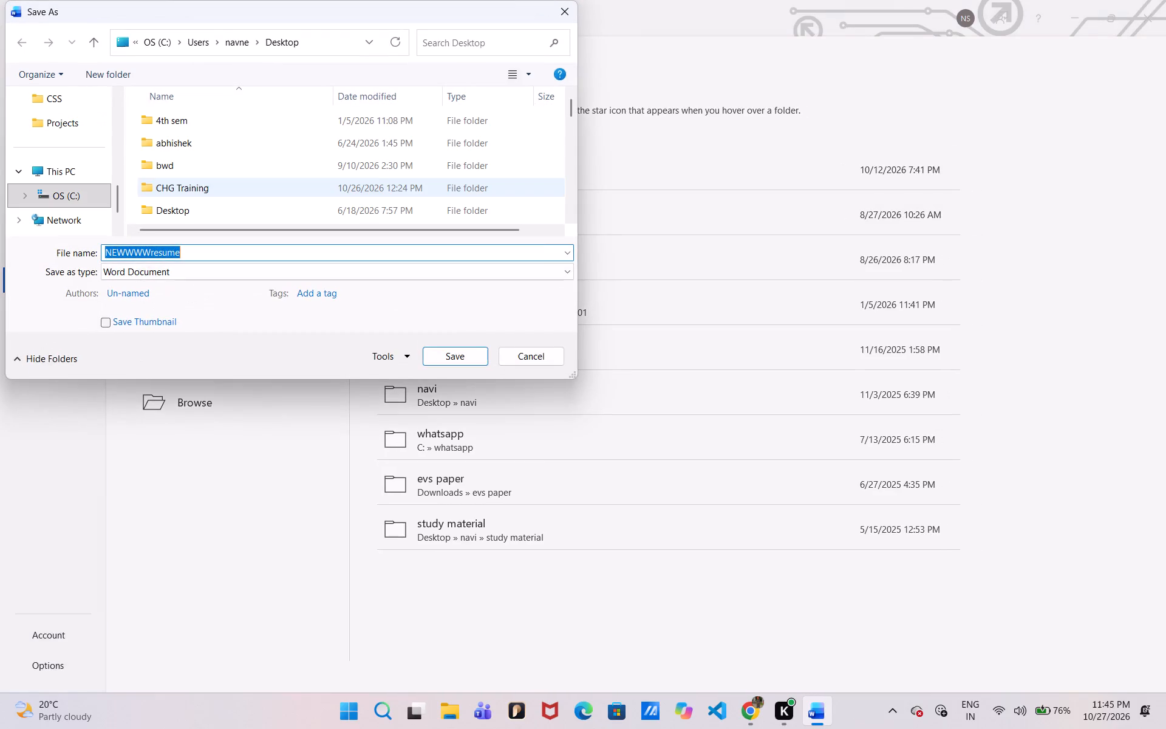
{"action": "scroll", "coordinate": [356, 199], "scroll_direction": "down", "scroll_amount": 1}
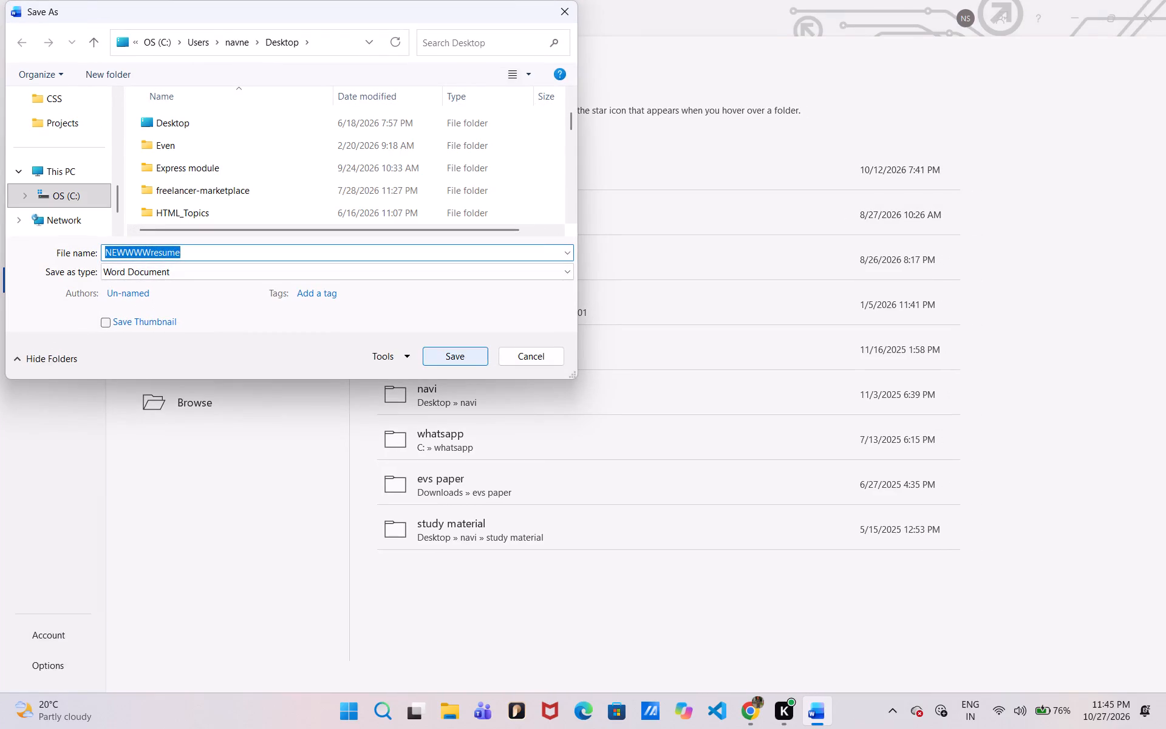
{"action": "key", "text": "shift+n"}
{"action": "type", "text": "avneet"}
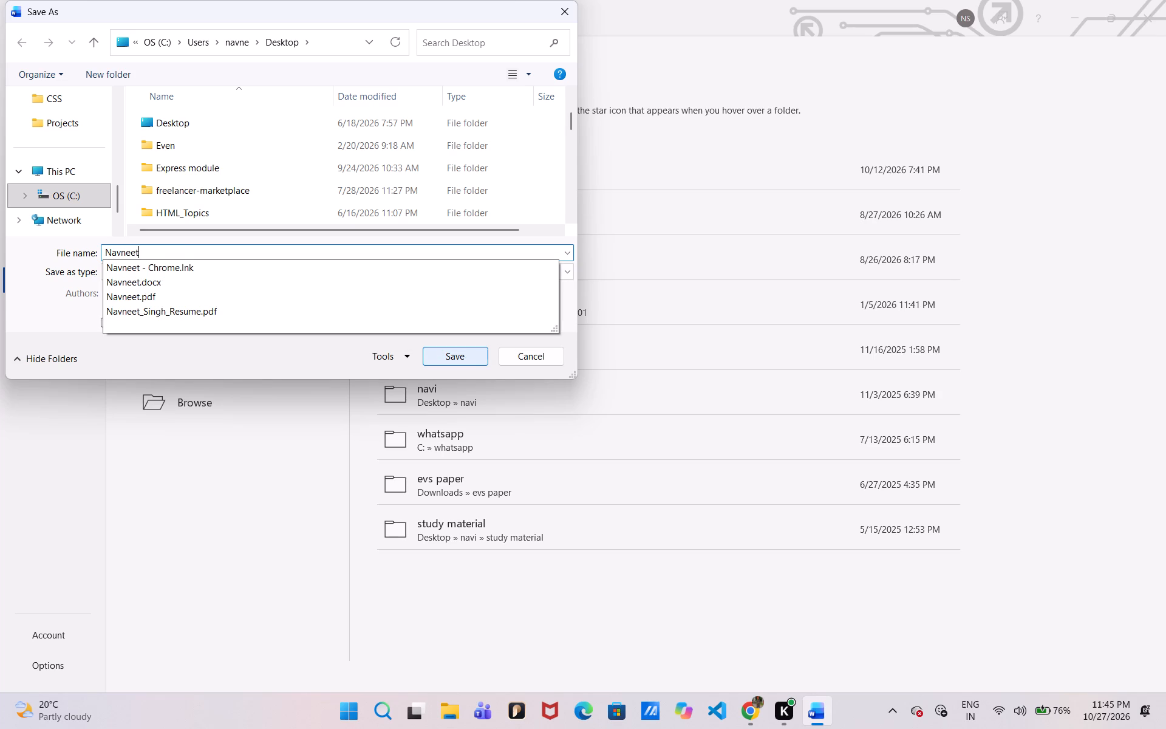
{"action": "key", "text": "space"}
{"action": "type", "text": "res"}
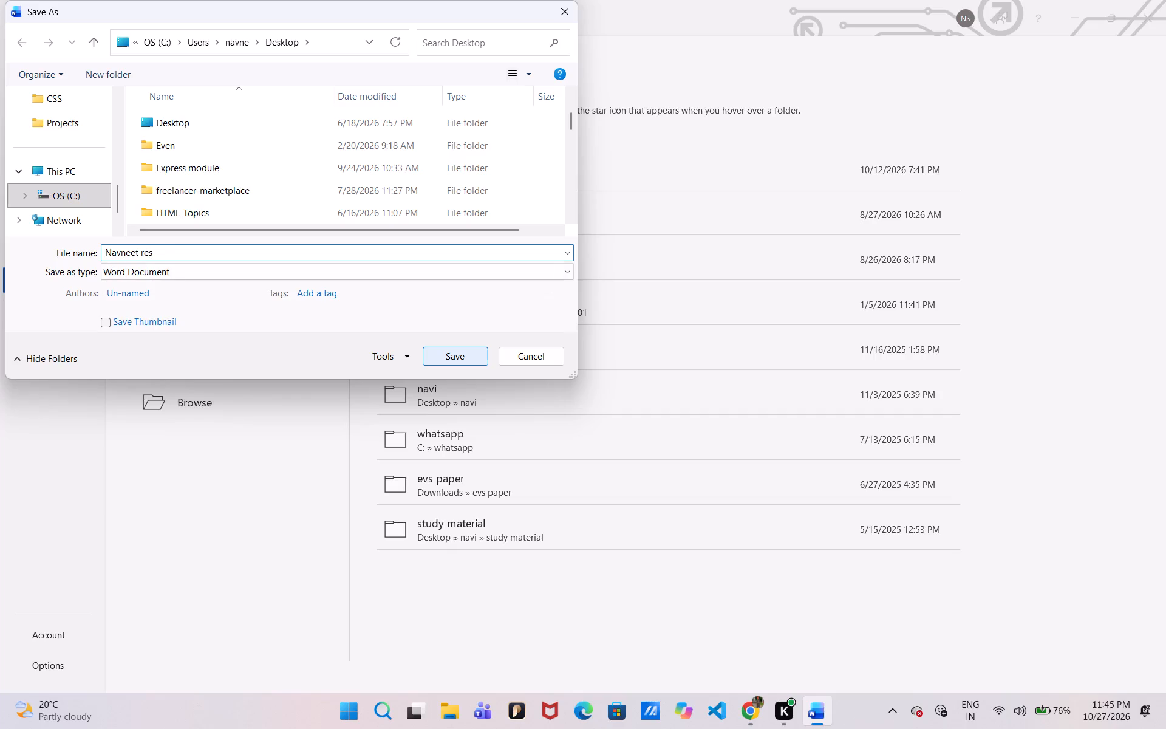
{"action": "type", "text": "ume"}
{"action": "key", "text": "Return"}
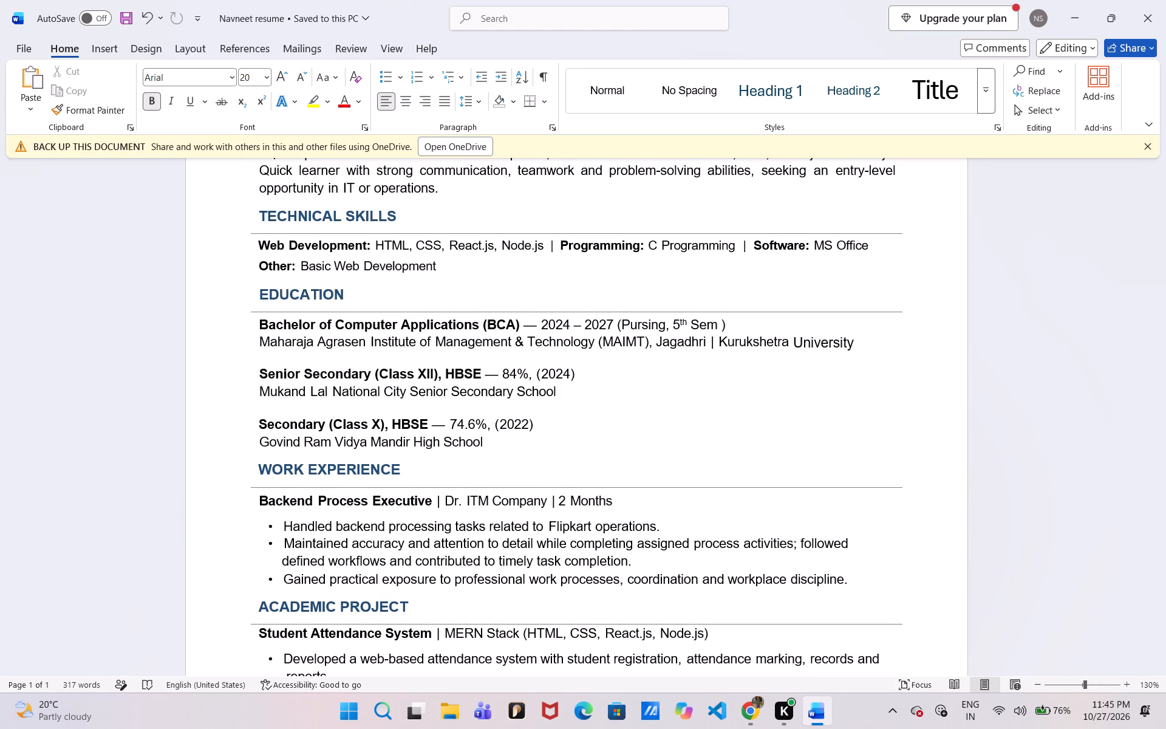
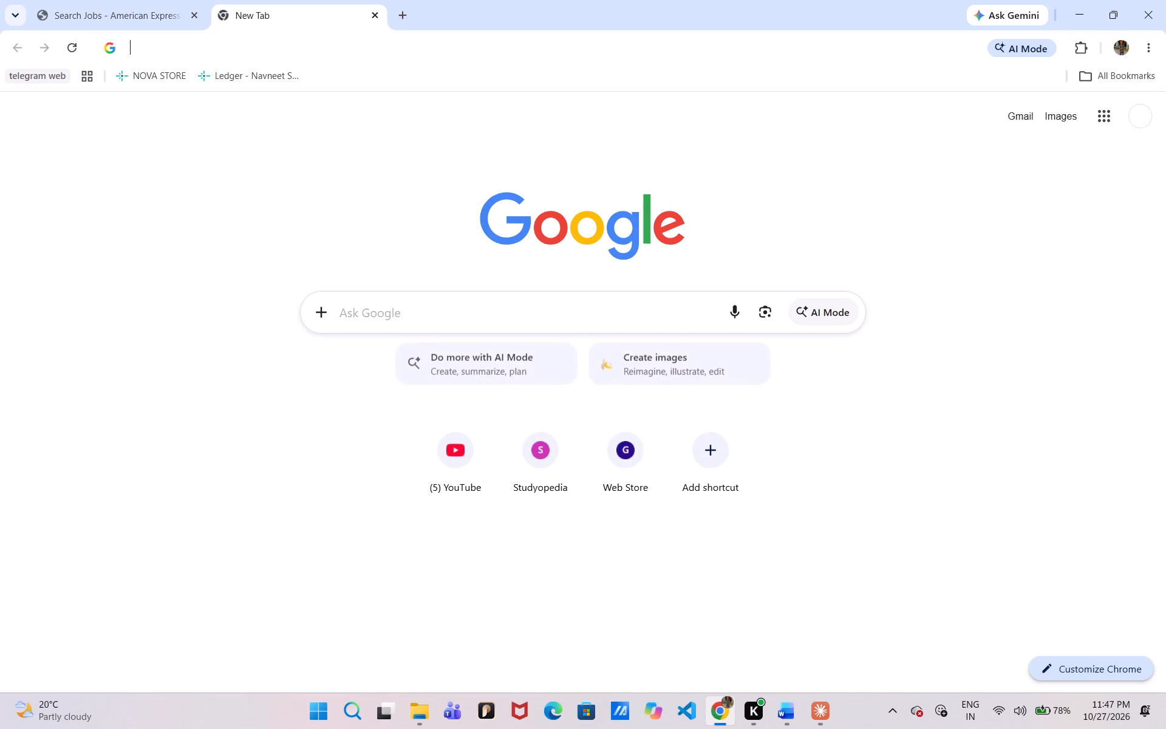
{"action": "type", "text": "link"}
{"action": "key", "text": "Return"}
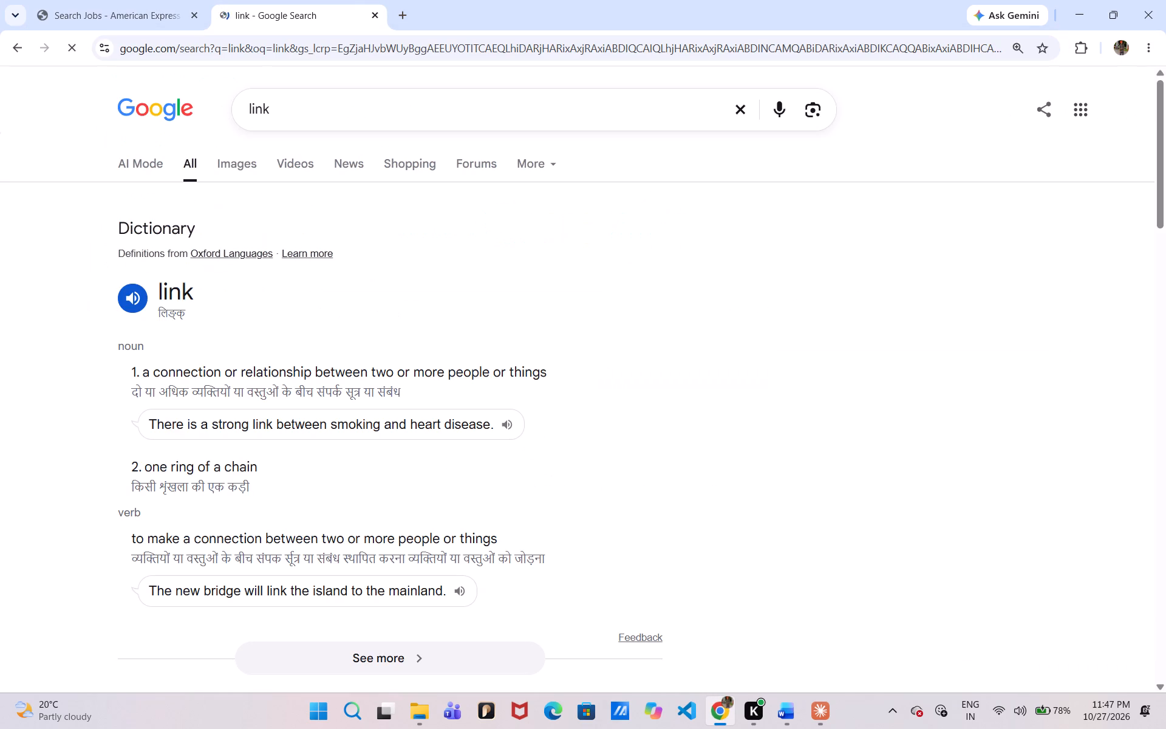
{"action": "left_click", "coordinate": [324, 47]}
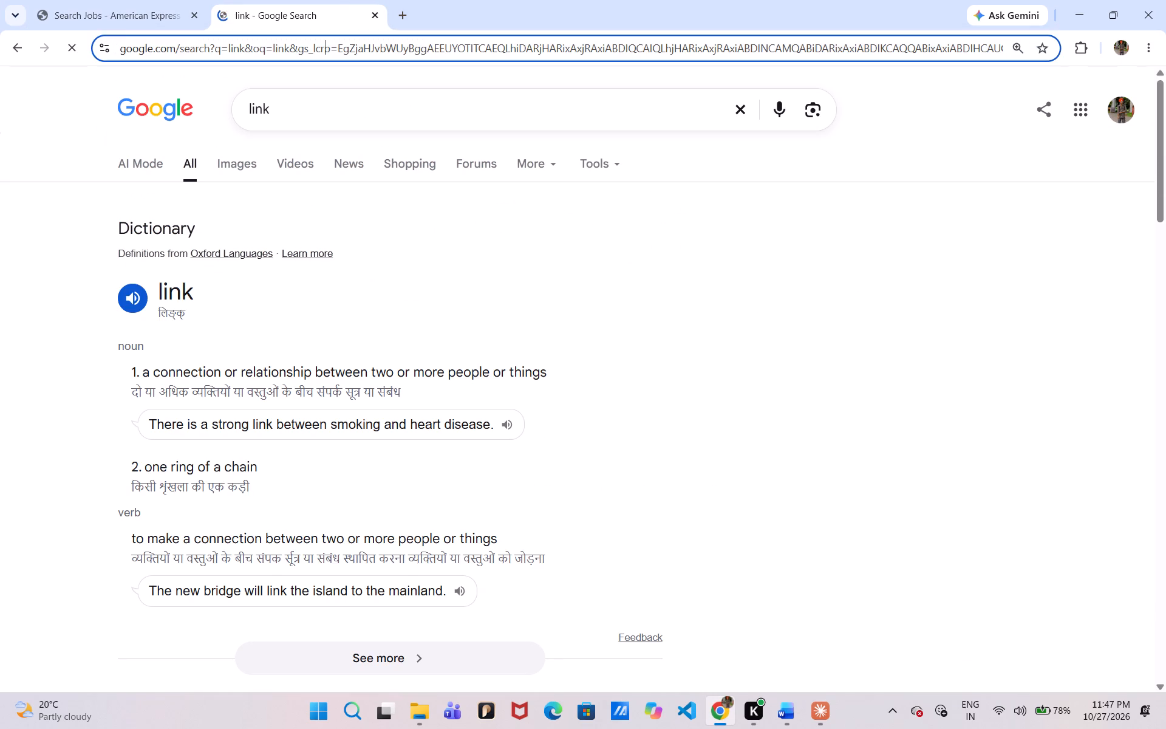
{"action": "type", "text": "linkdin"}
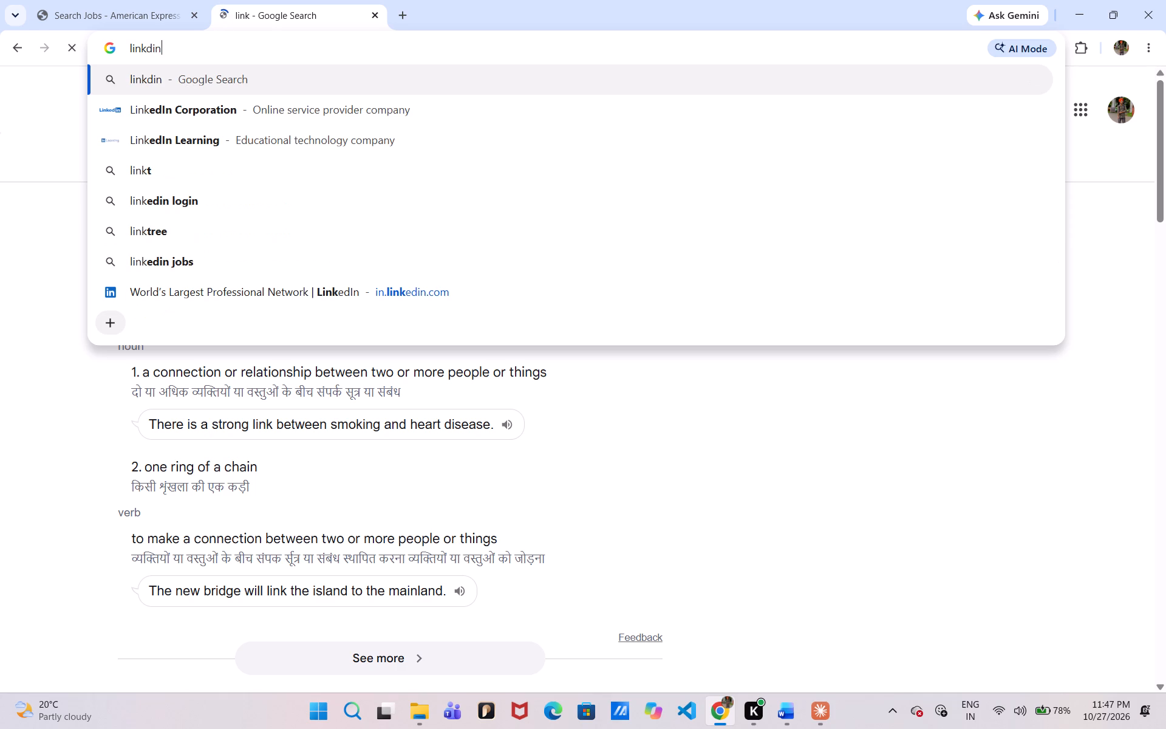
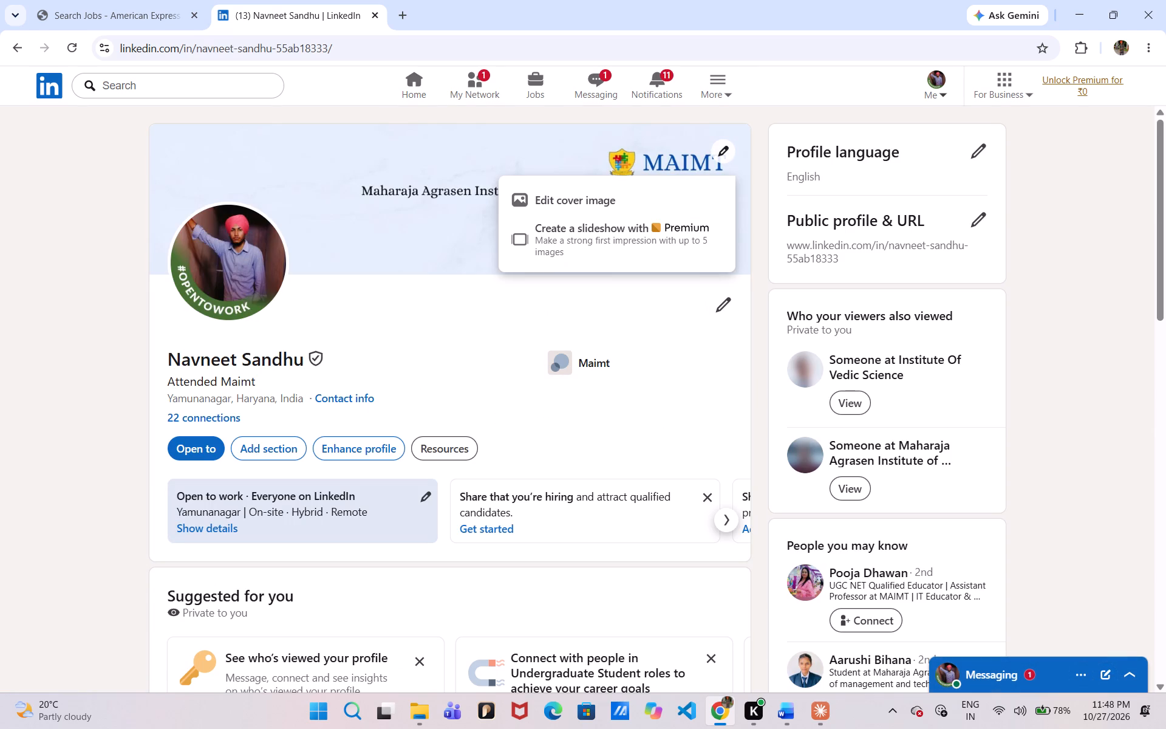
Delete the profile photo from the LinkedIn profile.
{"action": "left_click", "coordinate": [718, 149]}
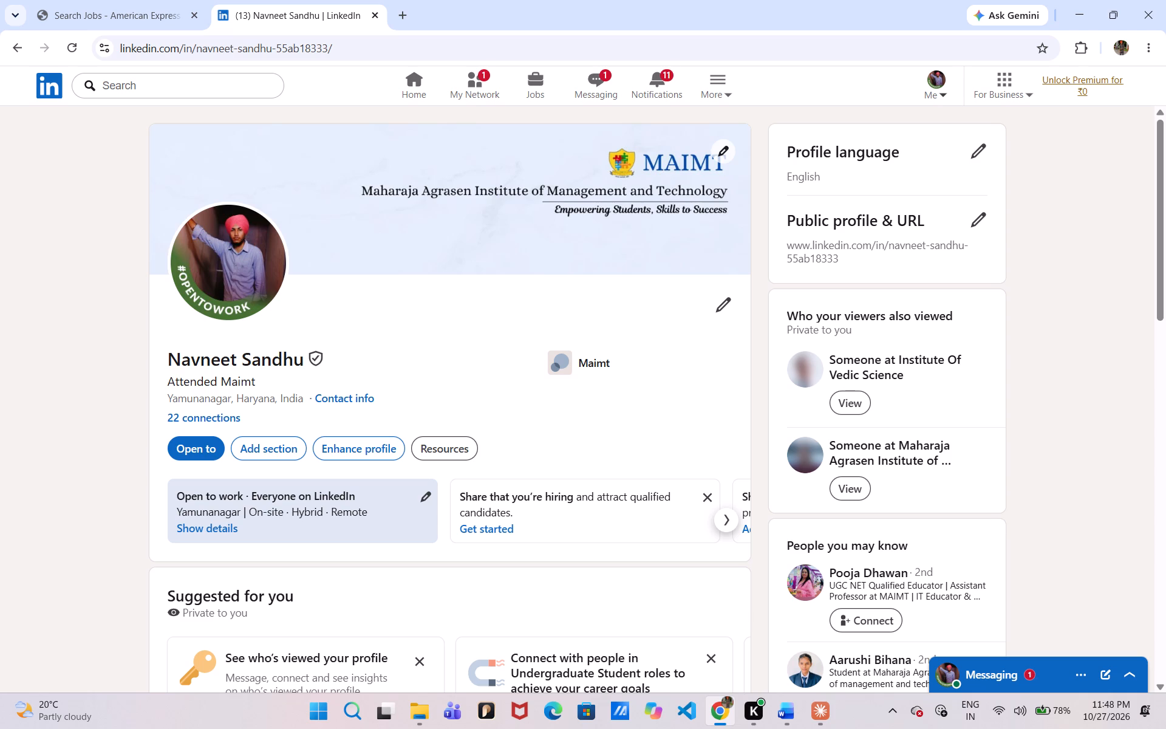
{"action": "left_click", "coordinate": [232, 264]}
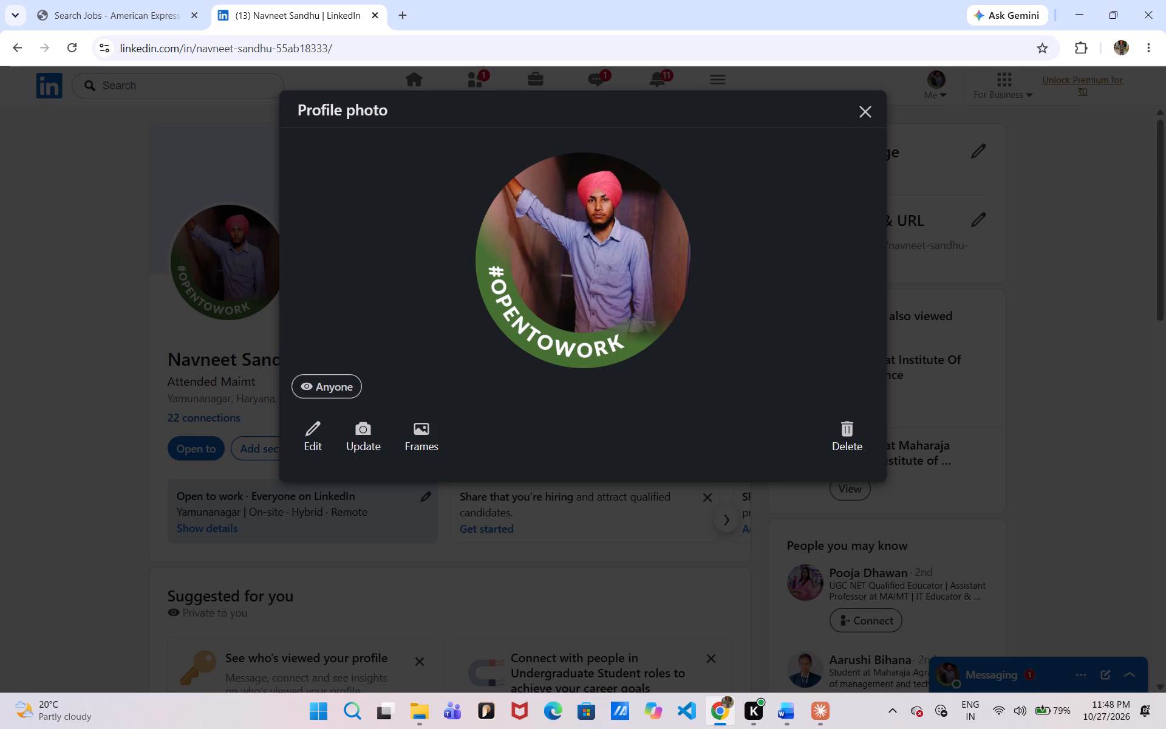
{"action": "left_click", "coordinate": [856, 437]}
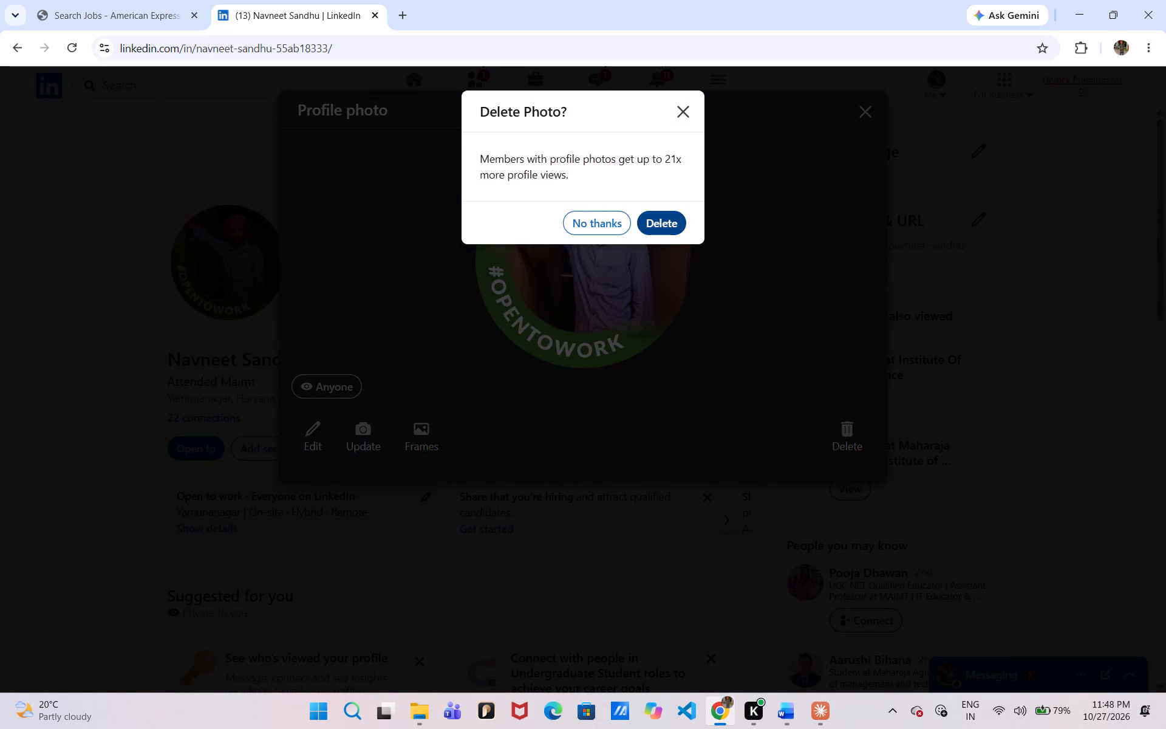
{"action": "left_click", "coordinate": [650, 218]}
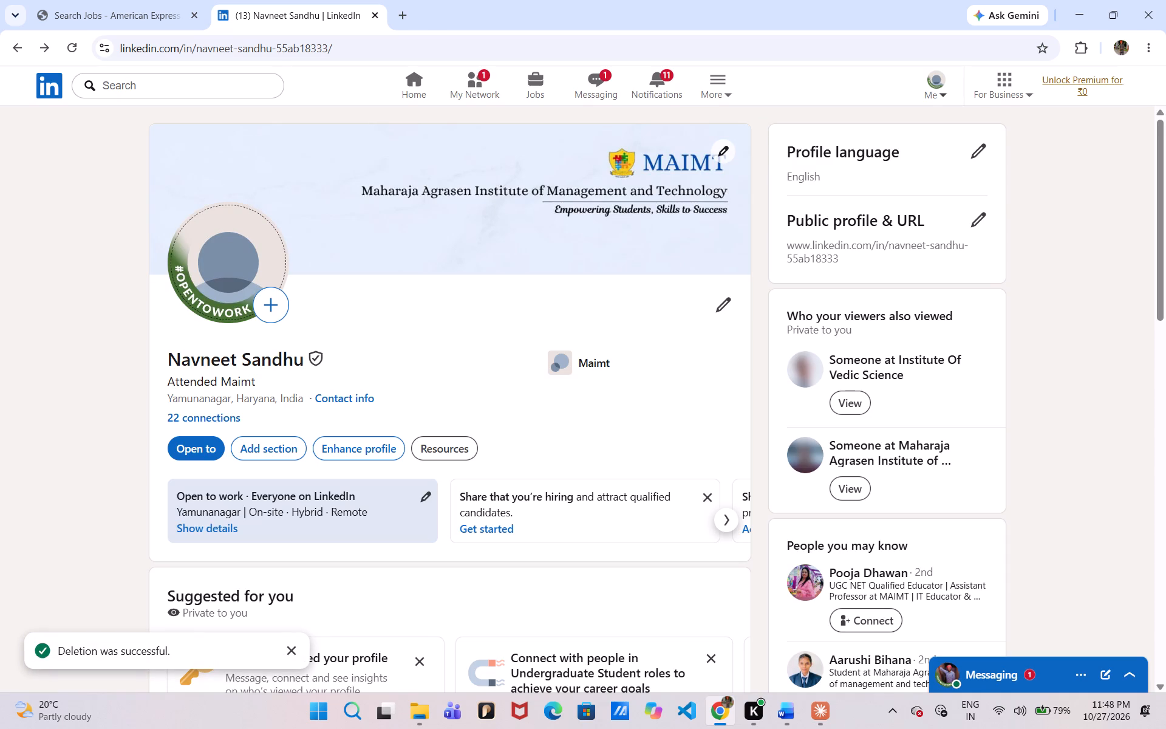
{"action": "scroll", "coordinate": [489, 340], "scroll_direction": "down", "scroll_amount": 1}
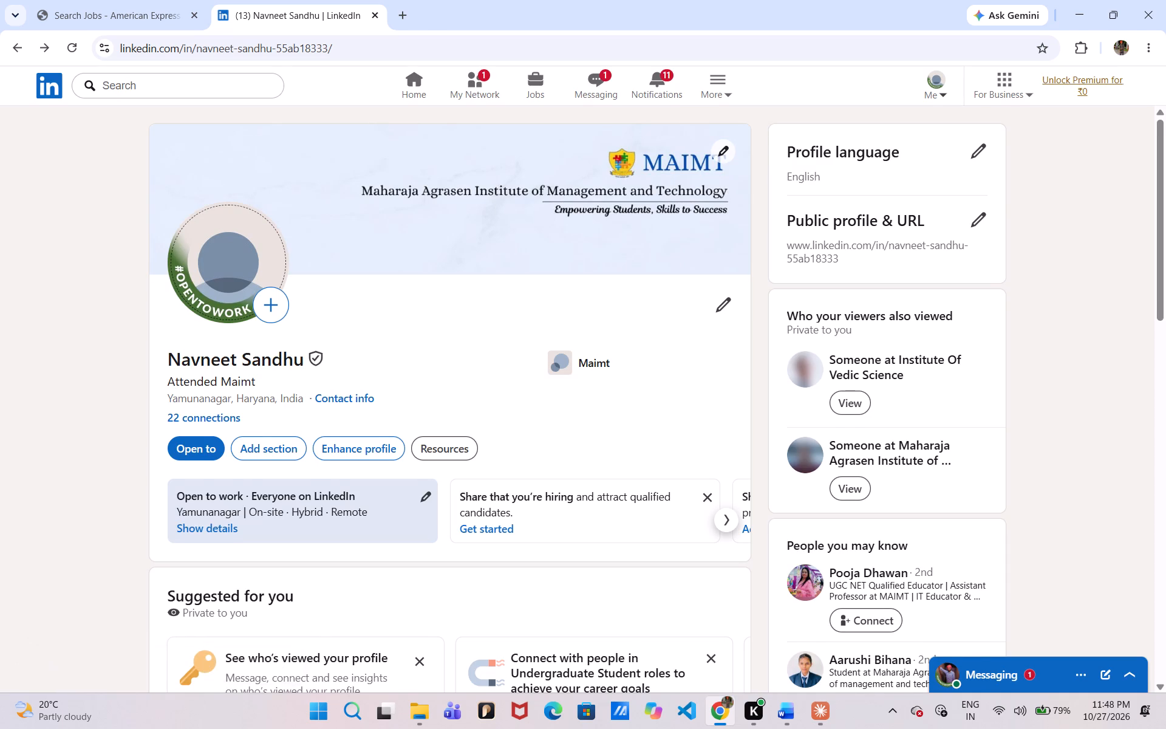
{"action": "scroll", "coordinate": [489, 340], "scroll_direction": "down", "scroll_amount": 1}
{"action": "scroll", "coordinate": [489, 340], "scroll_direction": "up", "scroll_amount": 1}
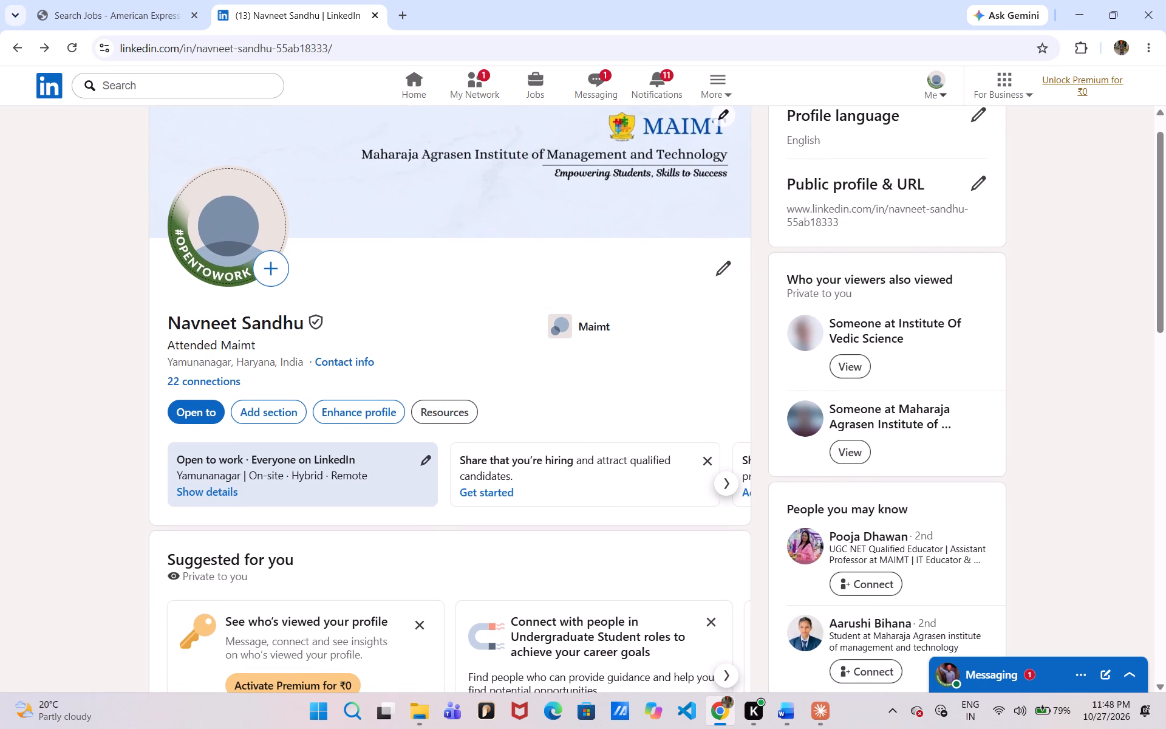
{"action": "scroll", "coordinate": [489, 340], "scroll_direction": "up", "scroll_amount": 2}
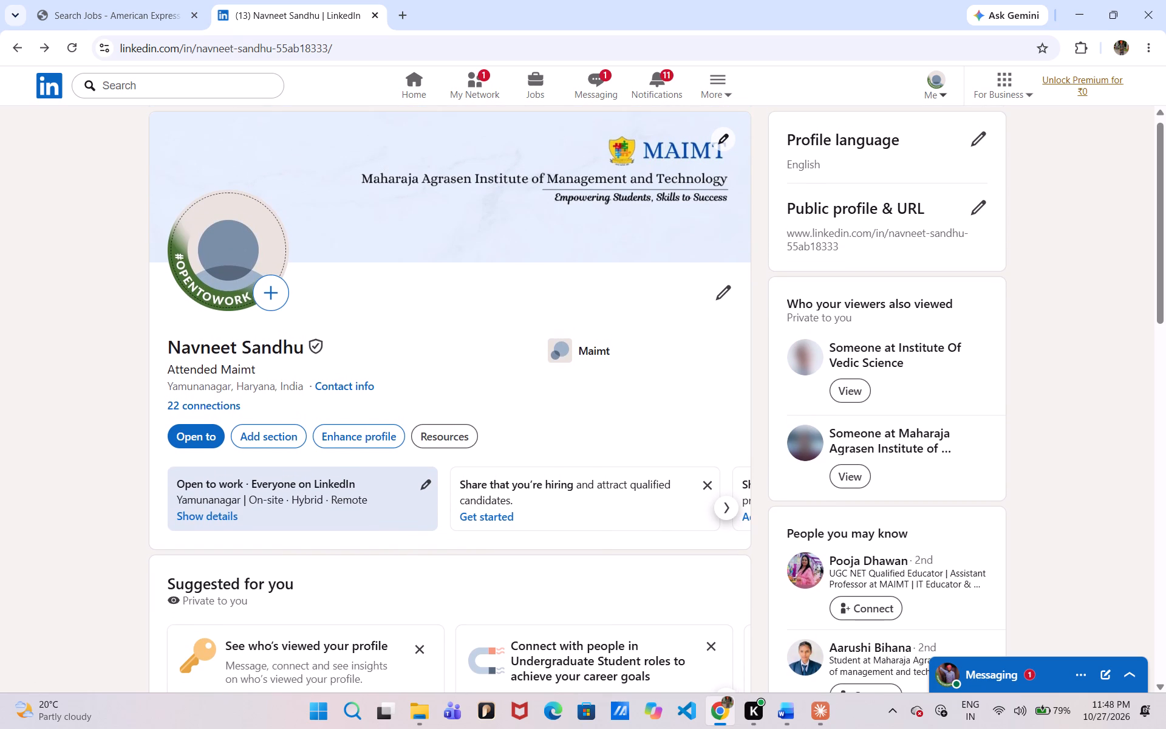
{"action": "left_click", "coordinate": [981, 221]}
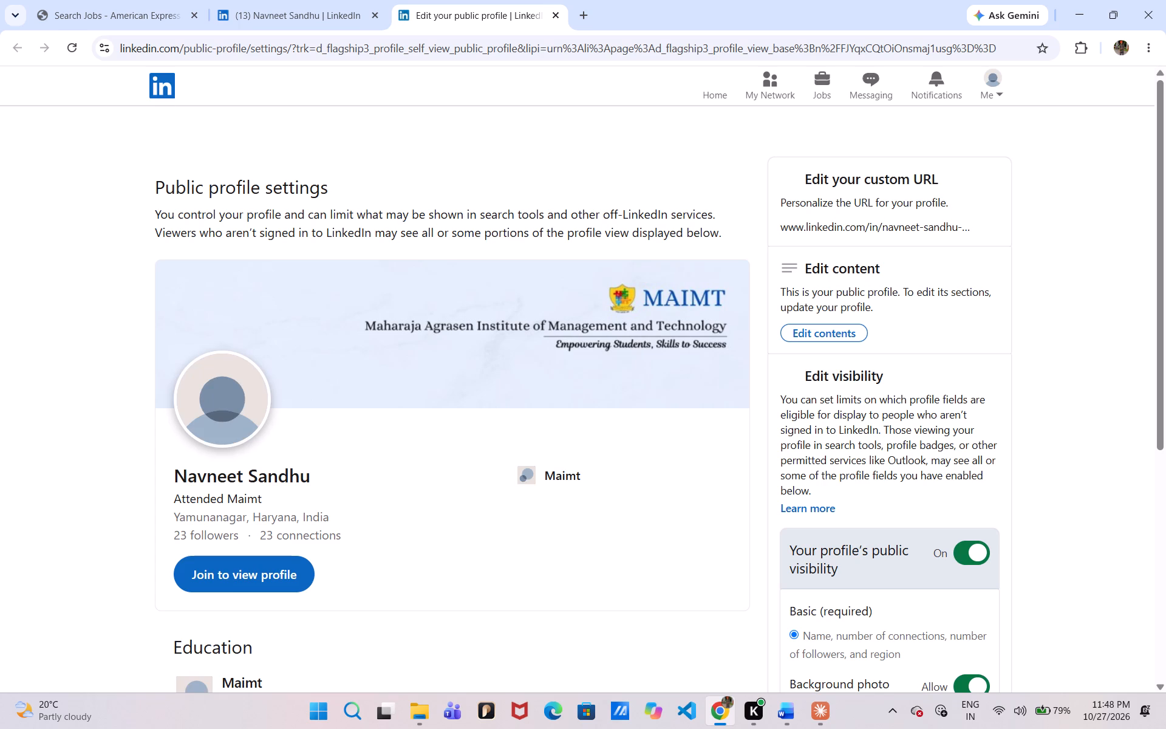
{"action": "left_click", "coordinate": [336, 20]}
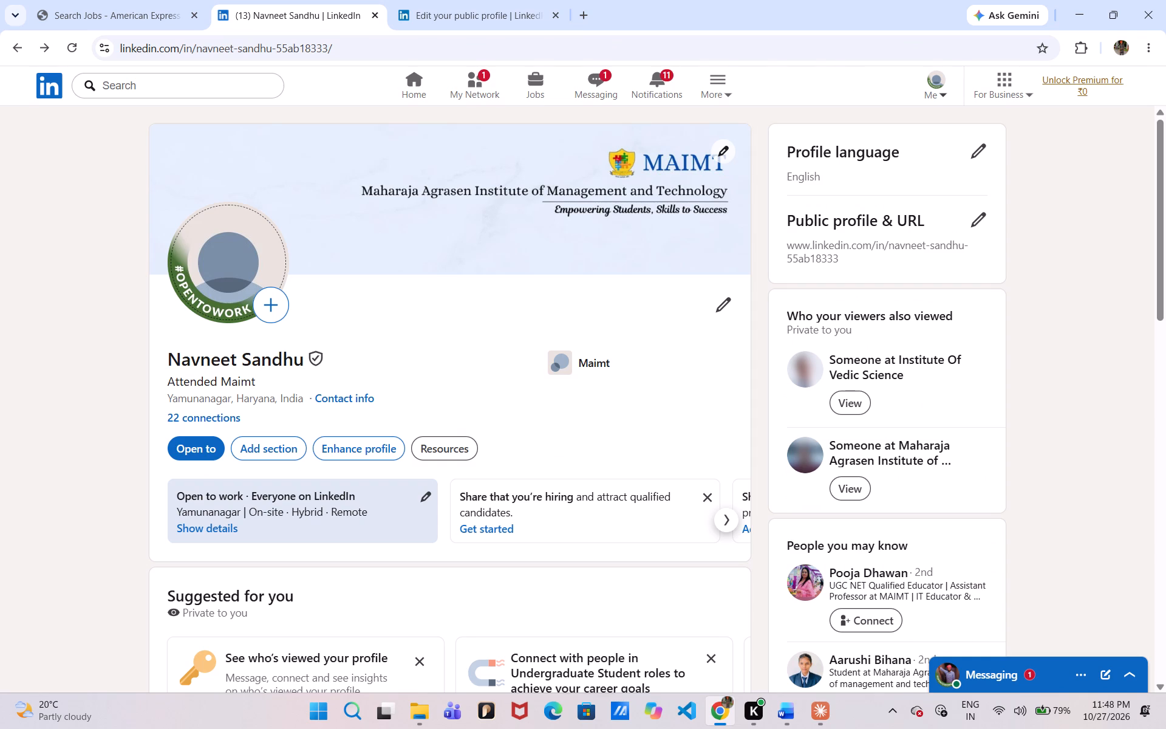
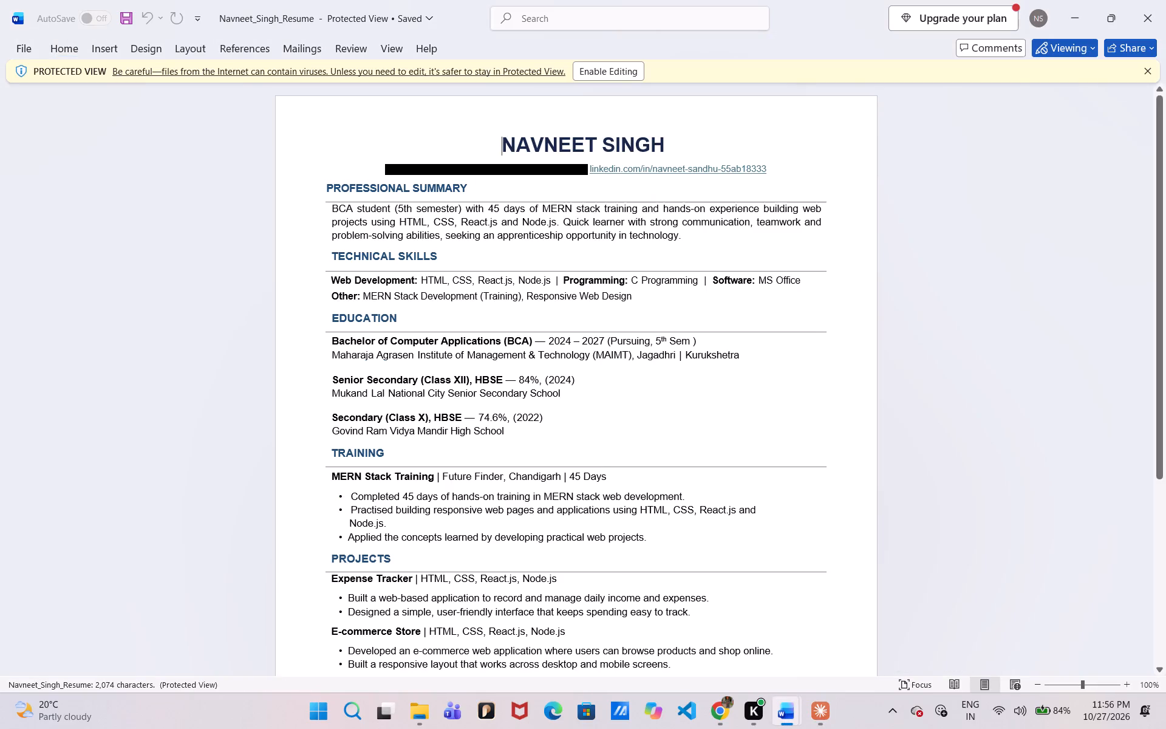
Read the revised resume from the professional summary down to the projects section.
{"action": "scroll", "coordinate": [536, 508], "scroll_direction": "up", "scroll_amount": 7, "text": "ctrl"}
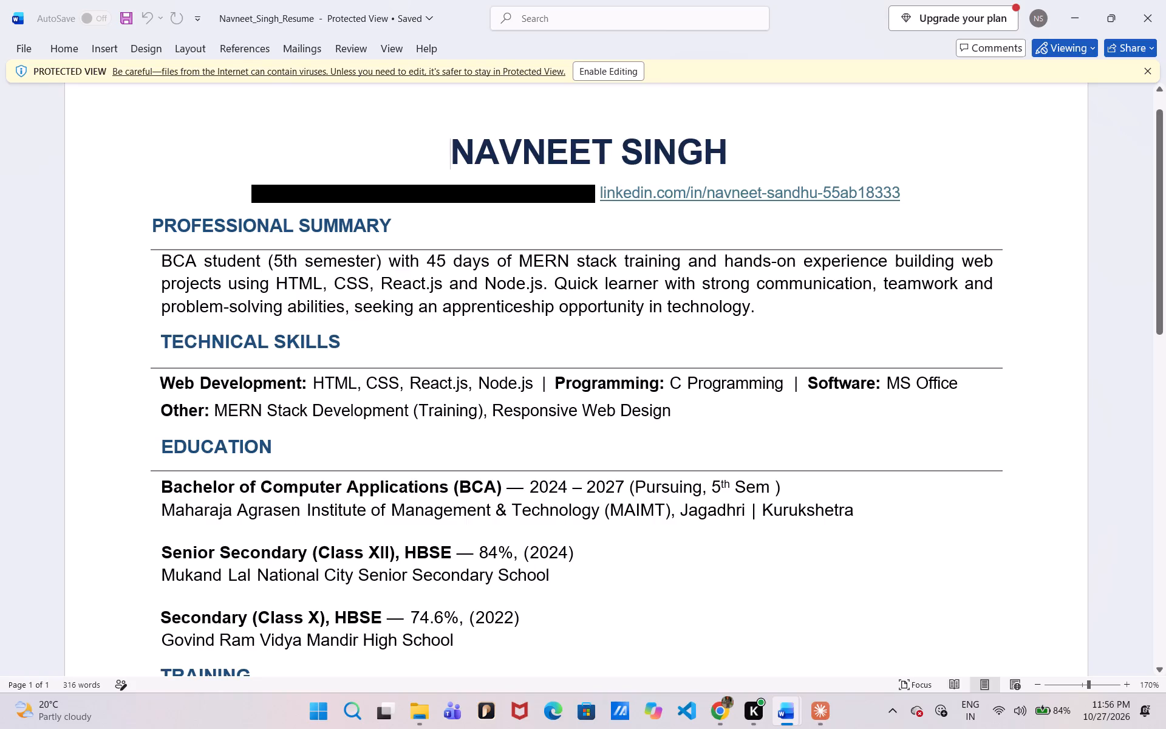
{"action": "scroll", "coordinate": [517, 346], "scroll_direction": "down", "scroll_amount": 1}
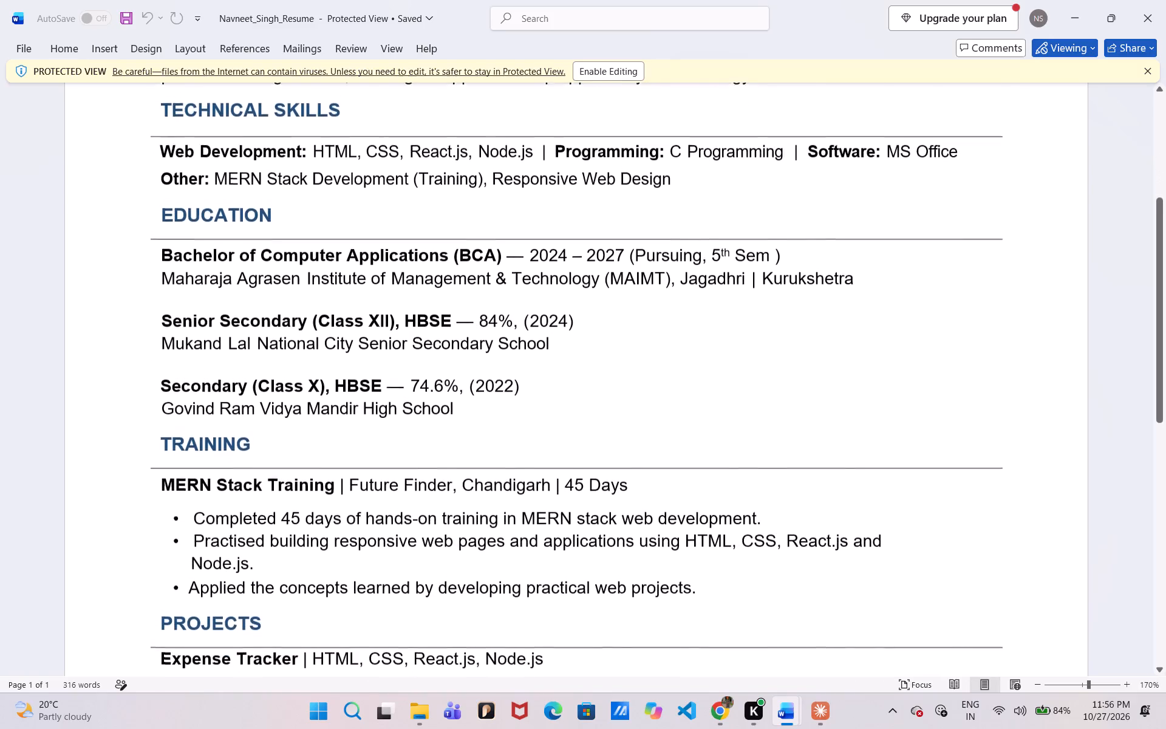
{"action": "scroll", "coordinate": [517, 346], "scroll_direction": "down", "scroll_amount": 1}
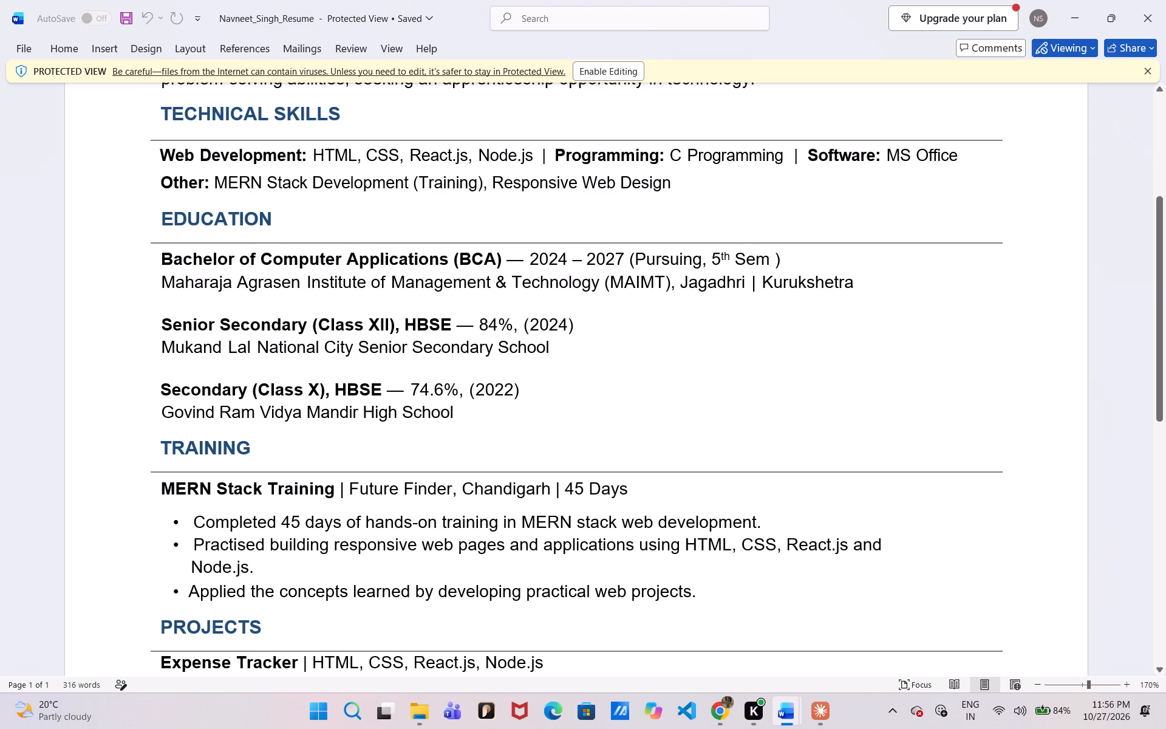
{"action": "scroll", "coordinate": [406, 395], "scroll_direction": "down", "scroll_amount": 1}
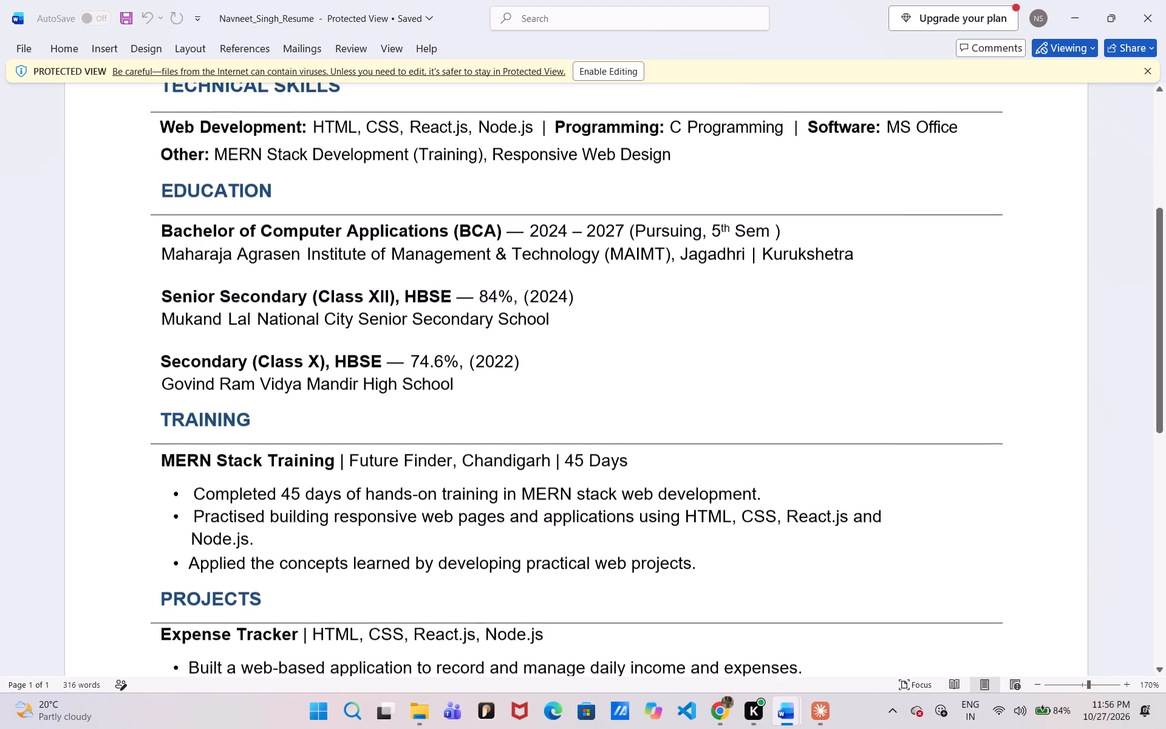
{"action": "scroll", "coordinate": [406, 395], "scroll_direction": "down", "scroll_amount": 1}
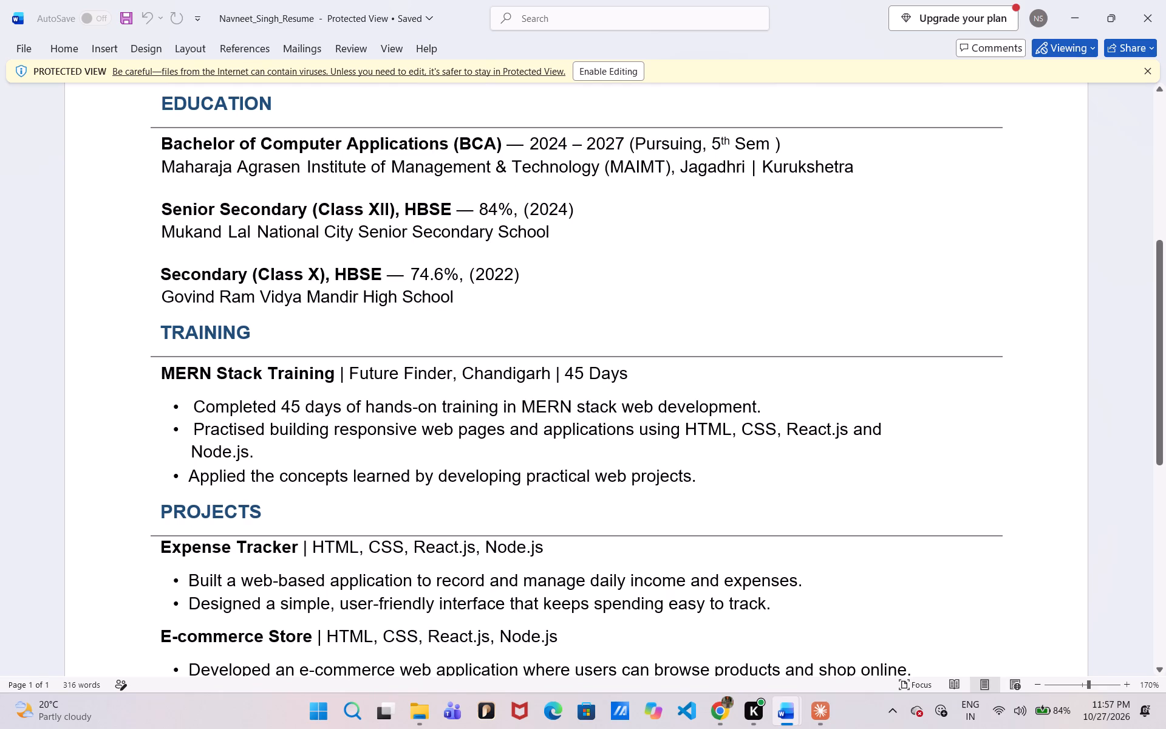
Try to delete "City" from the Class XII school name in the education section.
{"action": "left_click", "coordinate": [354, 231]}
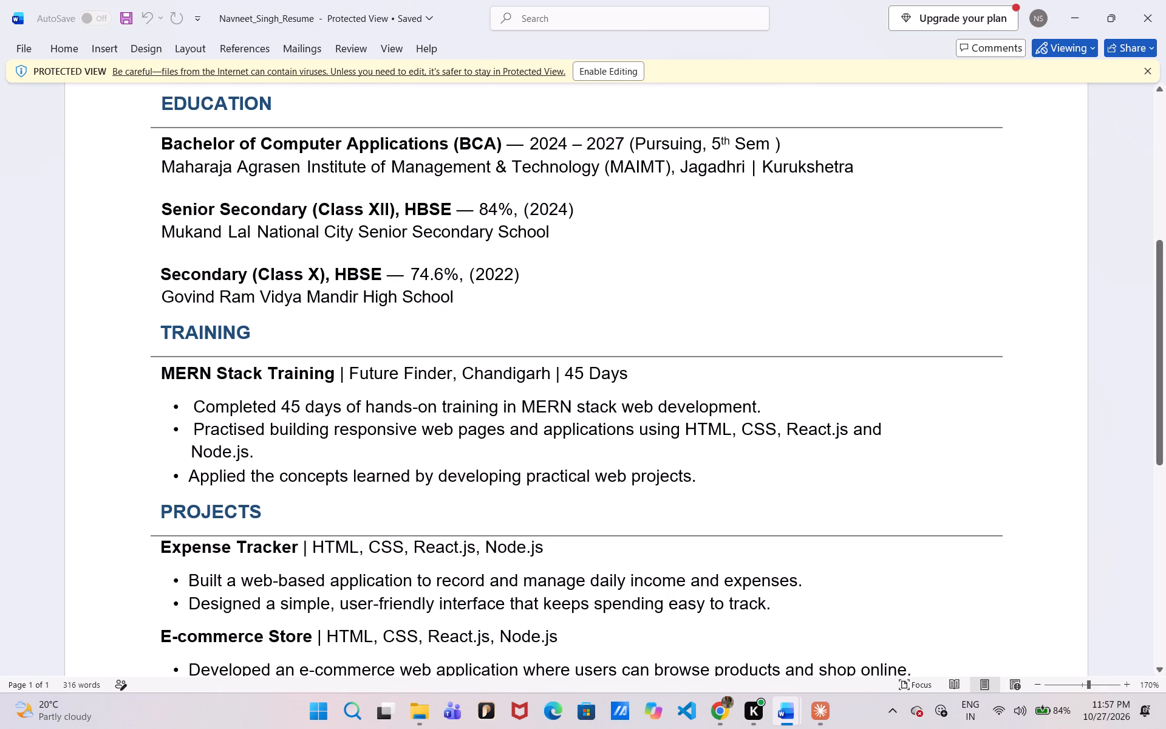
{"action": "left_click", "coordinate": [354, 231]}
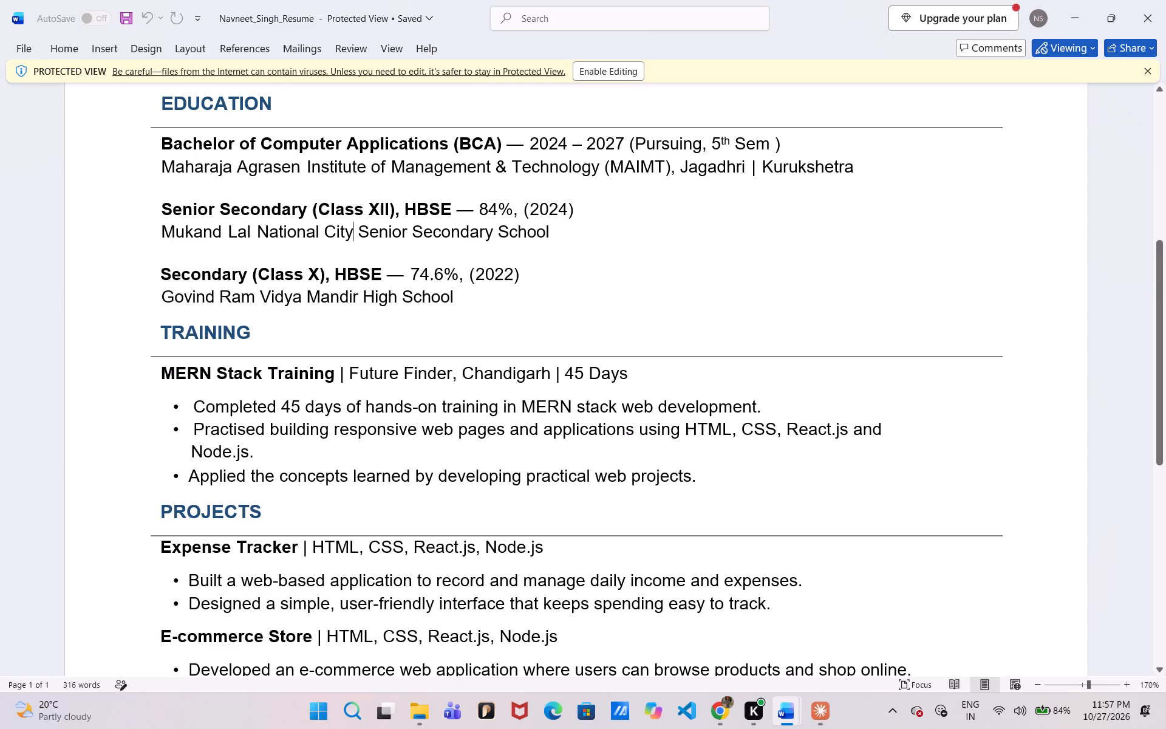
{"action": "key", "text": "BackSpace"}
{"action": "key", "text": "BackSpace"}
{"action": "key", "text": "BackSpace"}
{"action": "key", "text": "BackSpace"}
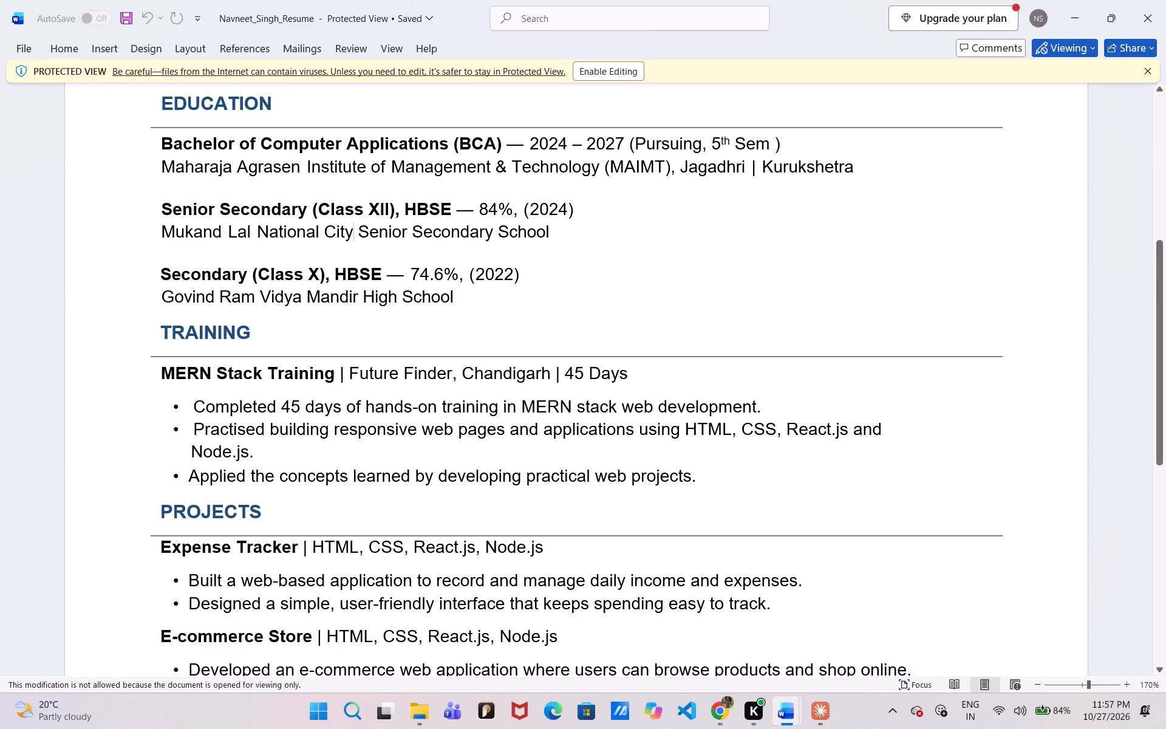
Enable editing of the resume and delete "City" from the Senior Secondary (Class XII) school name.
{"action": "left_click", "coordinate": [586, 74]}
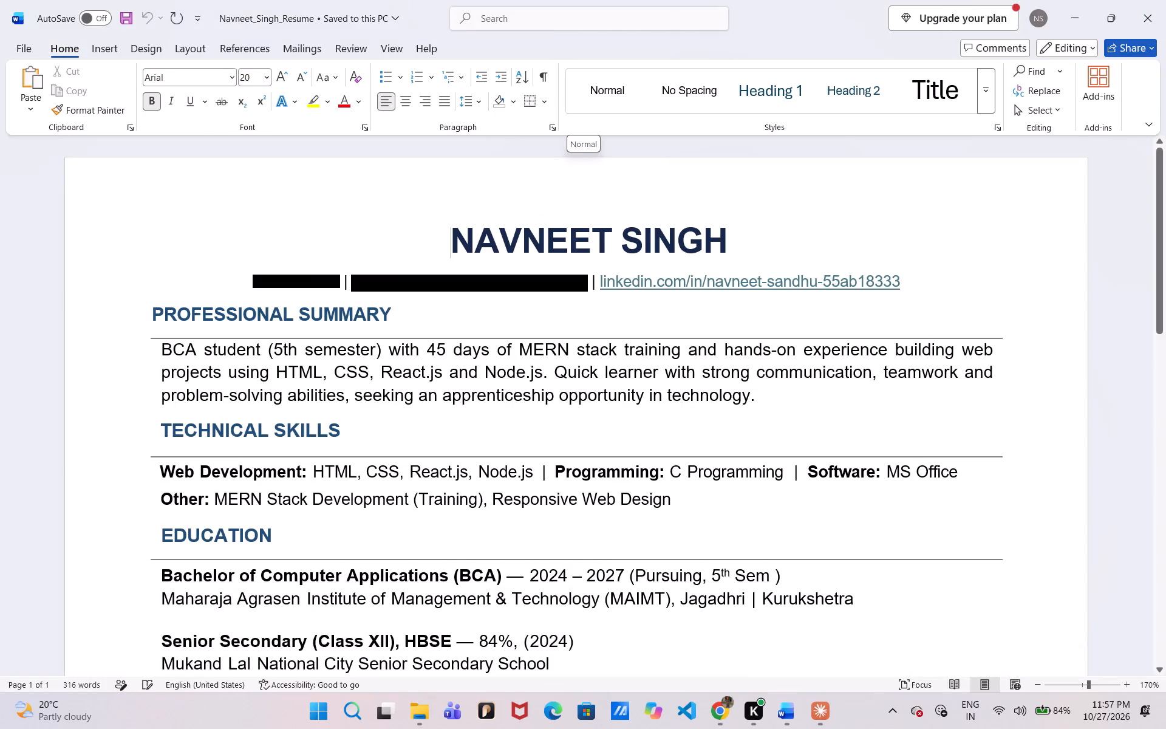
{"action": "scroll", "coordinate": [512, 217], "scroll_direction": "down", "scroll_amount": 1}
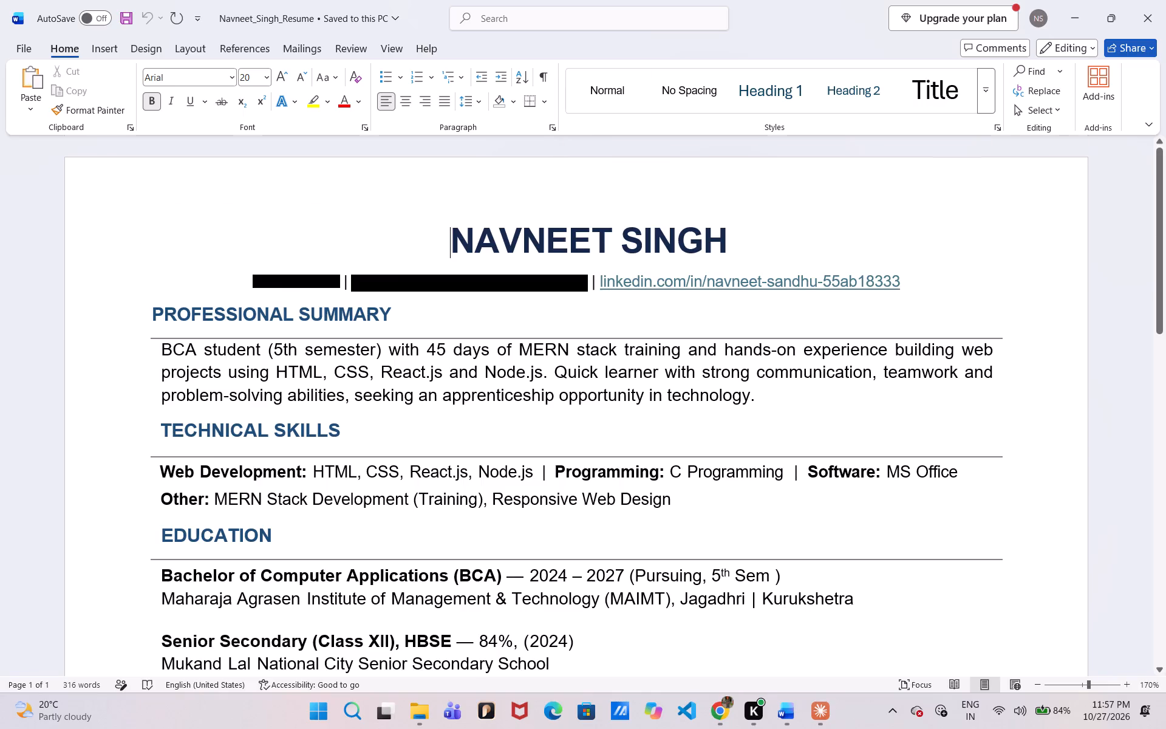
{"action": "scroll", "coordinate": [512, 217], "scroll_direction": "down", "scroll_amount": 1}
{"action": "scroll", "coordinate": [512, 217], "scroll_direction": "up", "scroll_amount": 1}
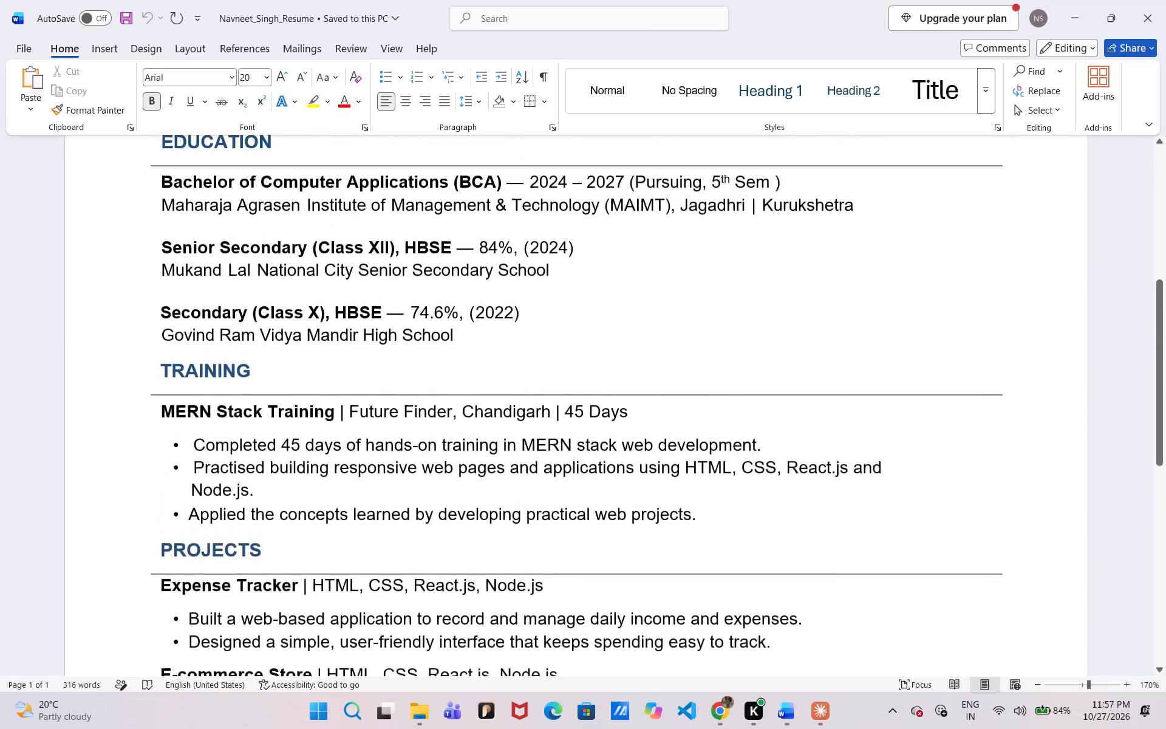
{"action": "scroll", "coordinate": [512, 217], "scroll_direction": "up", "scroll_amount": 1}
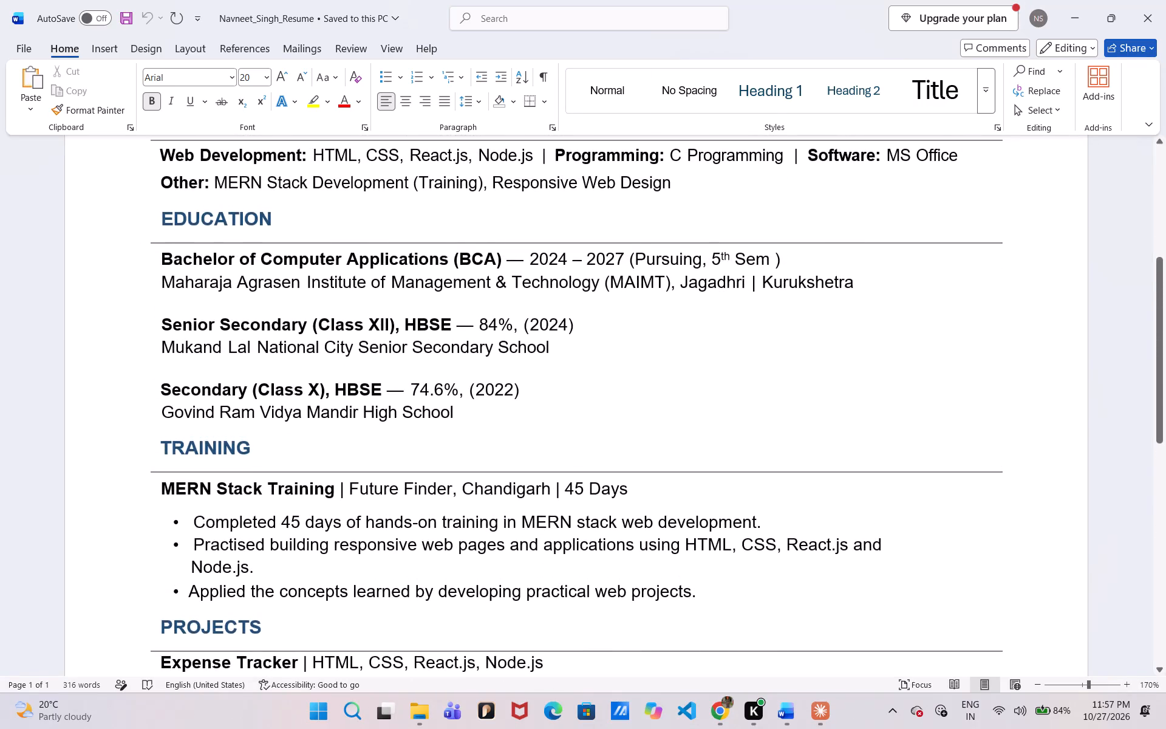
{"action": "left_click", "coordinate": [355, 344]}
{"action": "key", "text": "BackSpace"}
{"action": "key", "text": "BackSpace"}
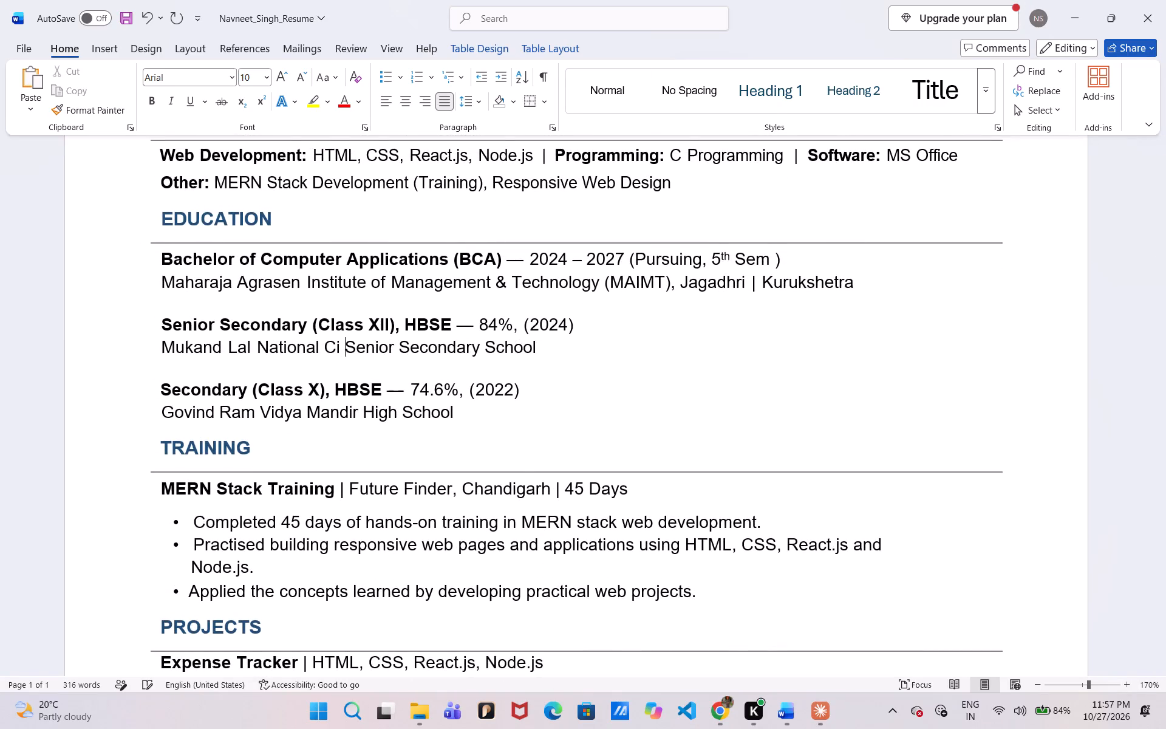
{"action": "key", "text": "BackSpace"}
{"action": "key", "text": "BackSpace"}
{"action": "key", "text": "Right"}
{"action": "key", "text": "BackSpace"}
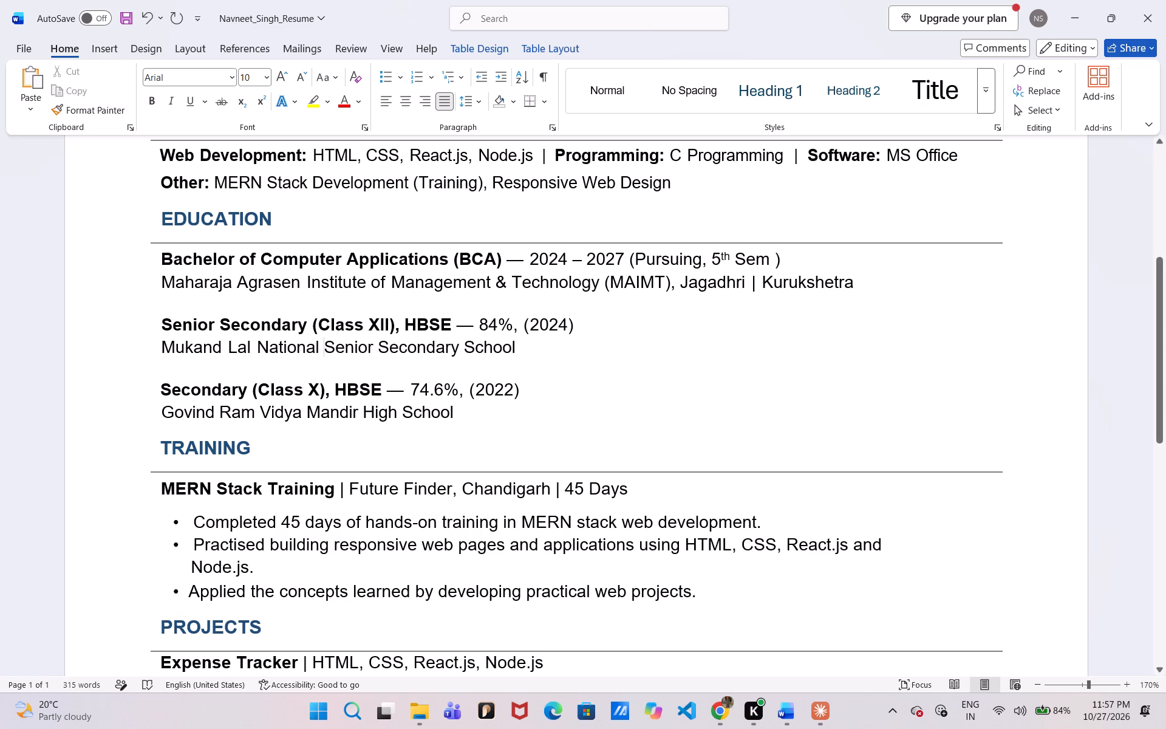
Review the training, projects, certifications, extracurricular activities and soft skills sections of the revised resume.
{"action": "scroll", "coordinate": [370, 504], "scroll_direction": "down", "scroll_amount": 1}
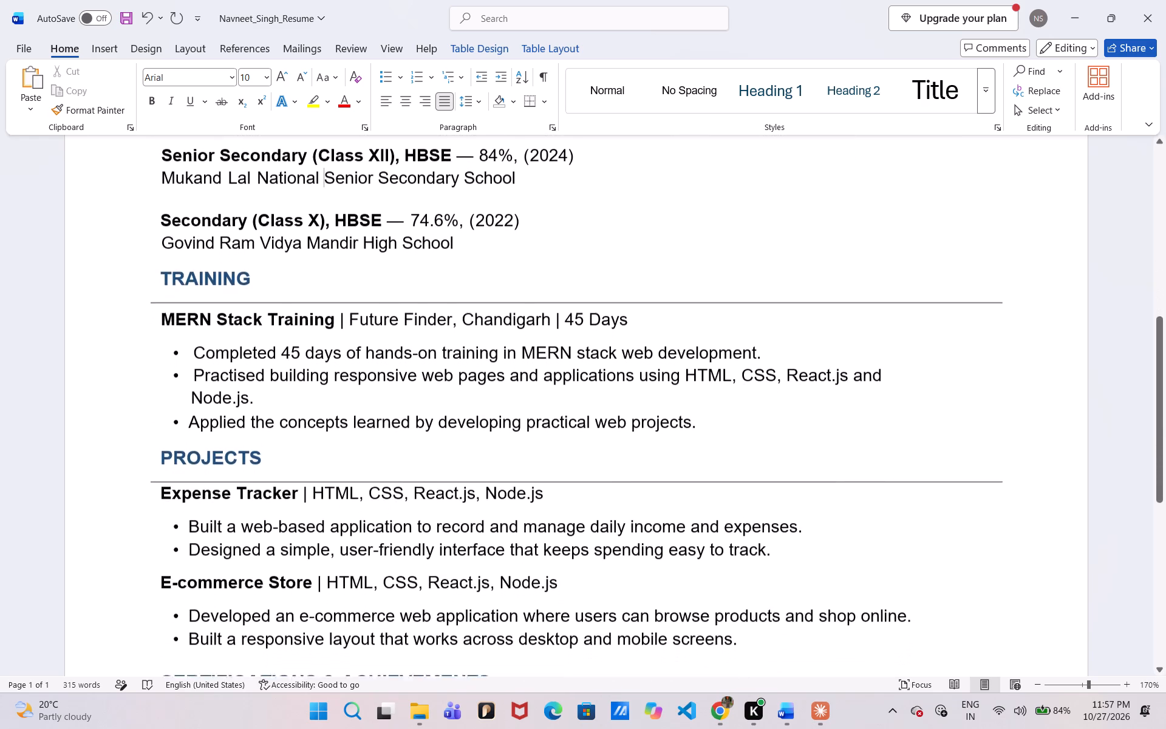
{"action": "scroll", "coordinate": [370, 504], "scroll_direction": "down", "scroll_amount": 2}
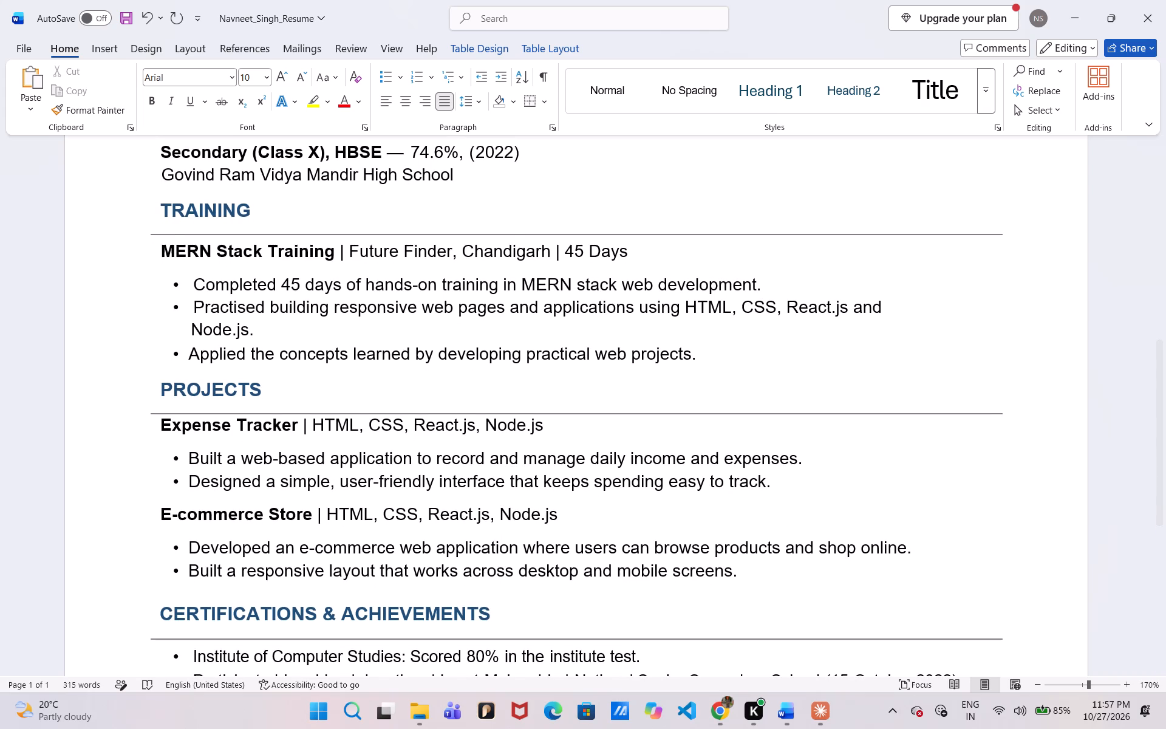
{"action": "scroll", "coordinate": [370, 504], "scroll_direction": "down", "scroll_amount": 1}
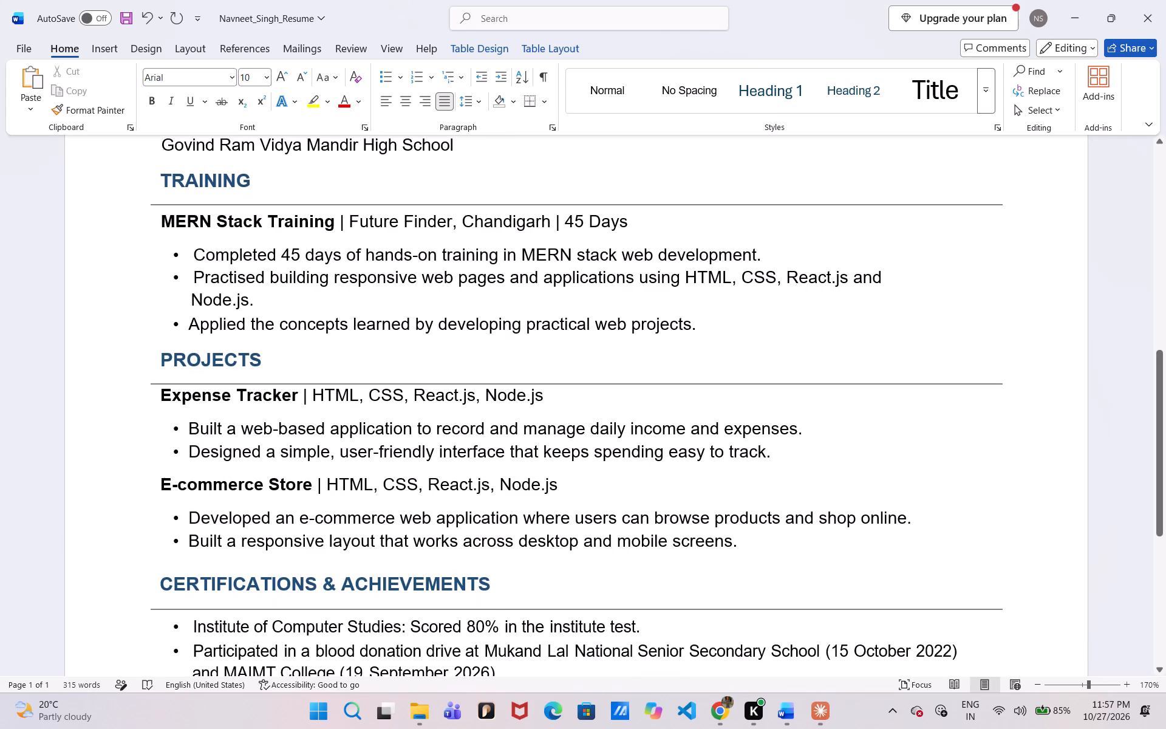
{"action": "scroll", "coordinate": [370, 504], "scroll_direction": "down", "scroll_amount": 2}
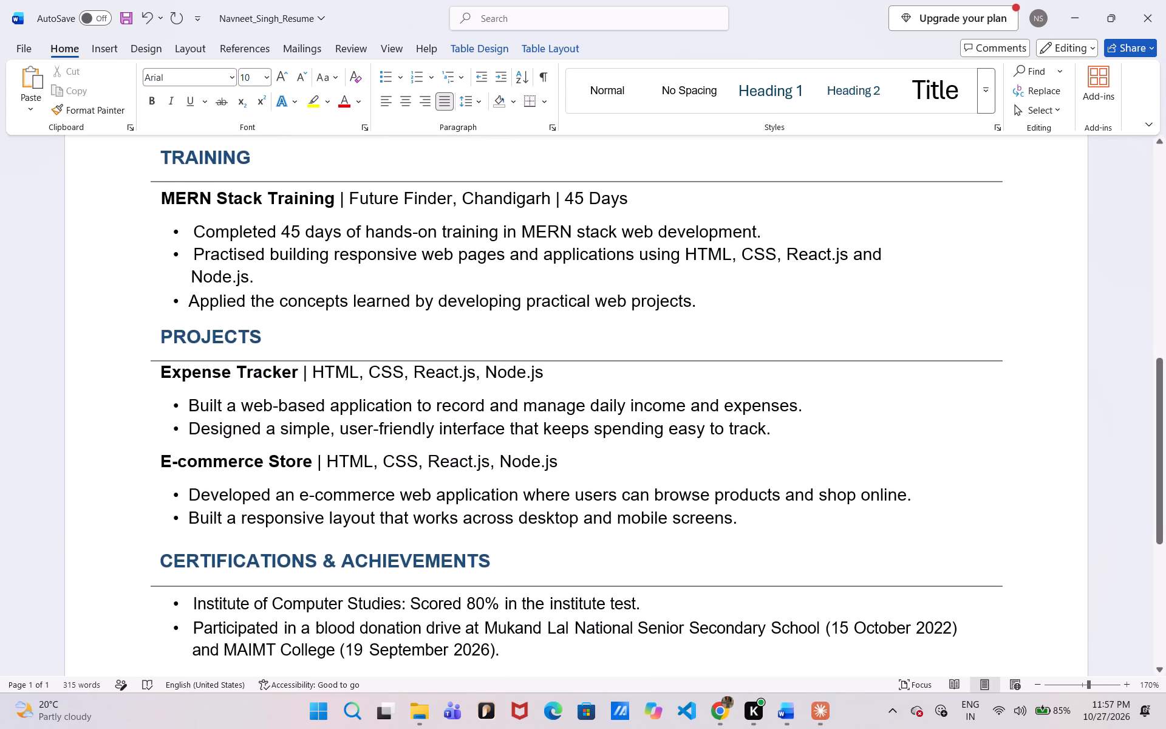
{"action": "scroll", "coordinate": [370, 504], "scroll_direction": "down", "scroll_amount": 1}
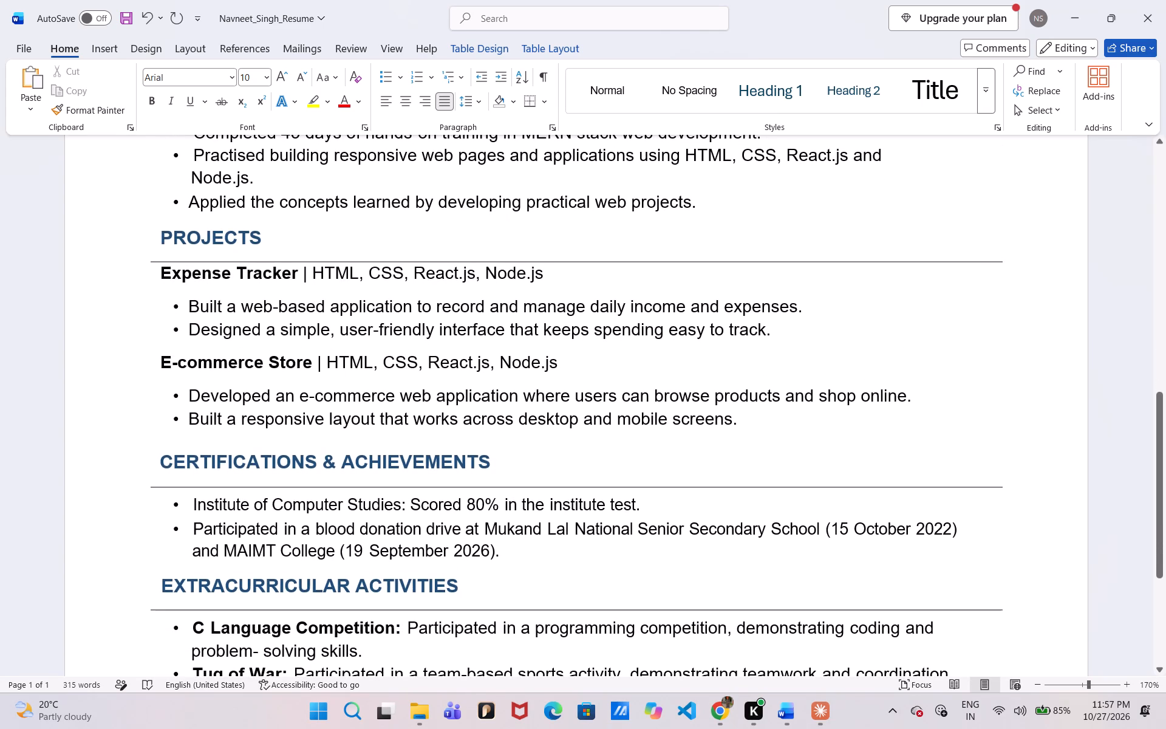
{"action": "scroll", "coordinate": [370, 504], "scroll_direction": "down", "scroll_amount": 1}
{"action": "scroll", "coordinate": [370, 504], "scroll_direction": "right", "scroll_amount": 1}
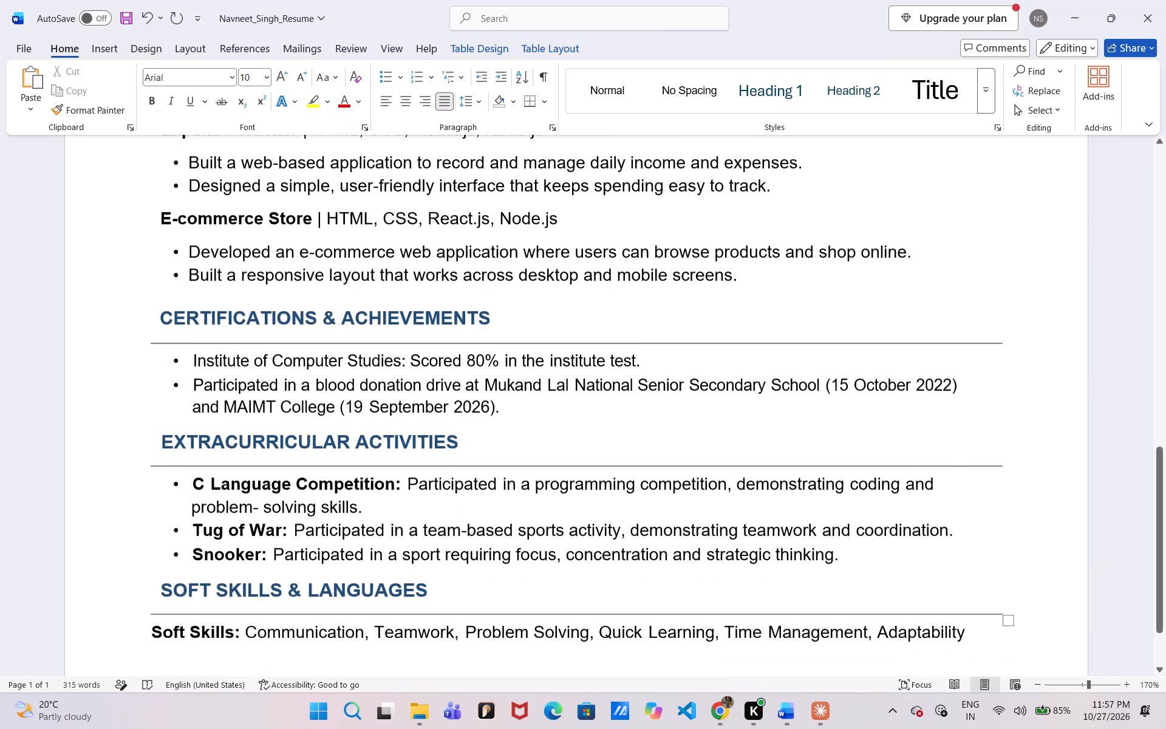
{"action": "scroll", "coordinate": [370, 504], "scroll_direction": "right", "scroll_amount": 2}
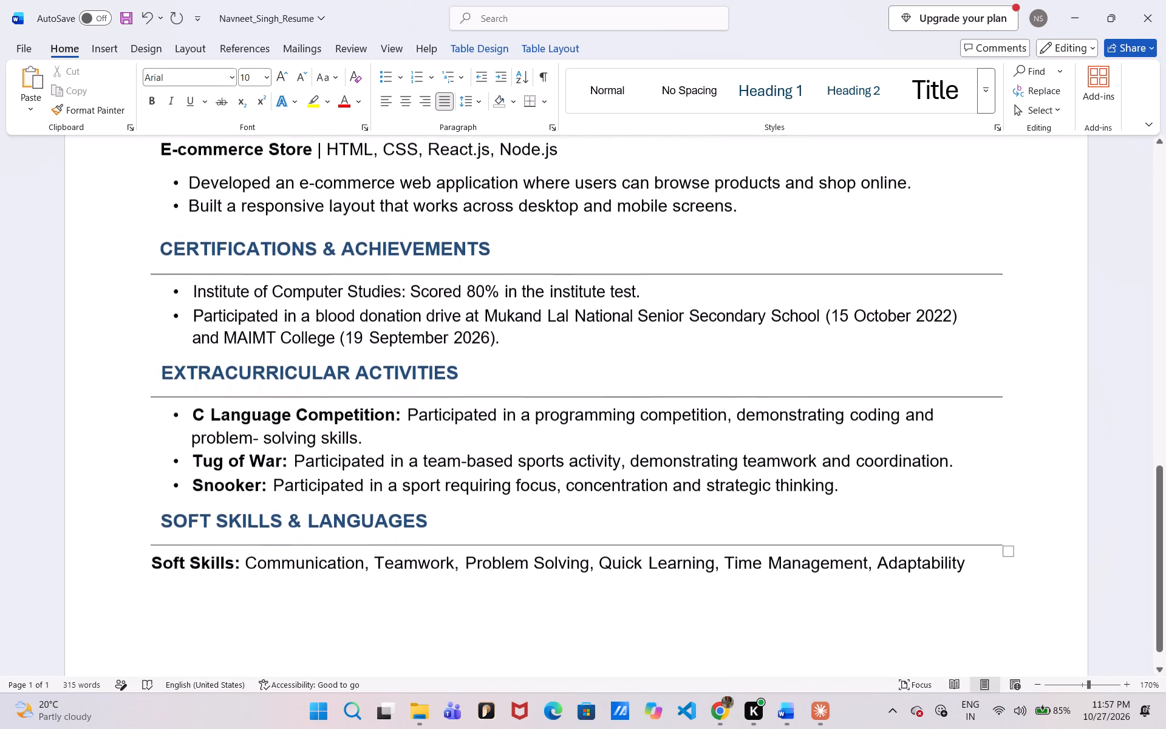
{"action": "scroll", "coordinate": [370, 504], "scroll_direction": "right", "scroll_amount": 2}
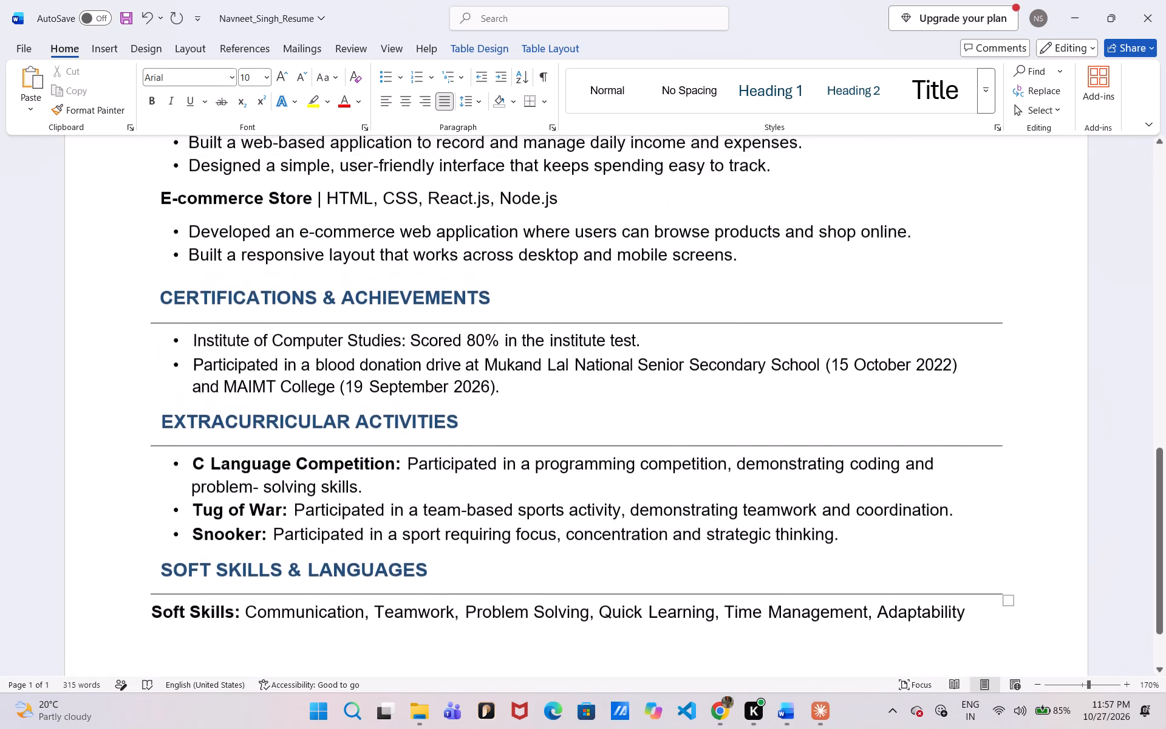
{"action": "scroll", "coordinate": [370, 504], "scroll_direction": "right", "scroll_amount": 2}
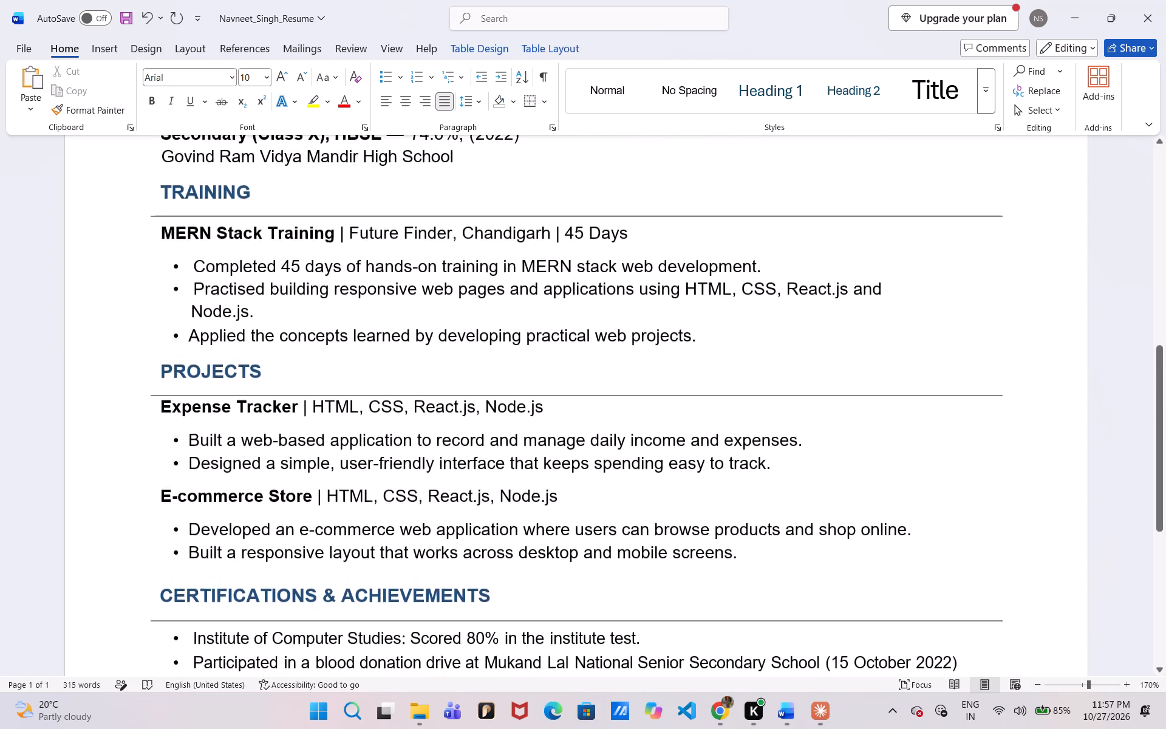
{"action": "scroll", "coordinate": [370, 504], "scroll_direction": "right", "scroll_amount": 1}
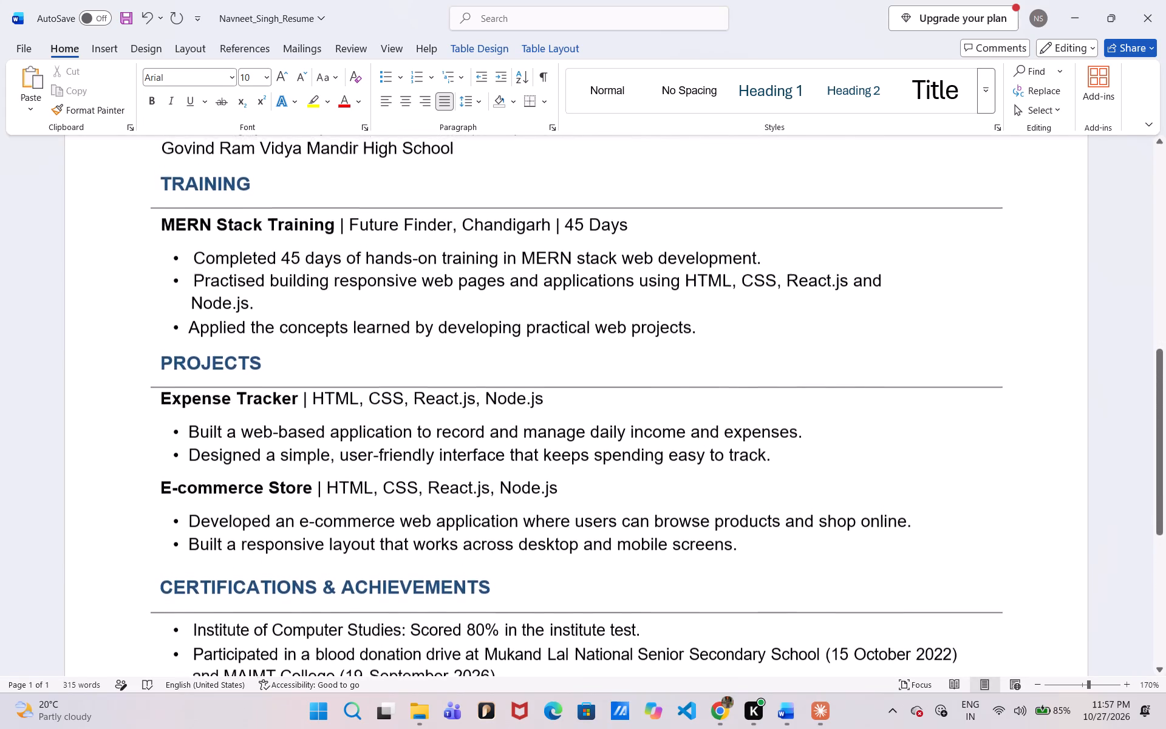
{"action": "scroll", "coordinate": [370, 504], "scroll_direction": "right", "scroll_amount": 1}
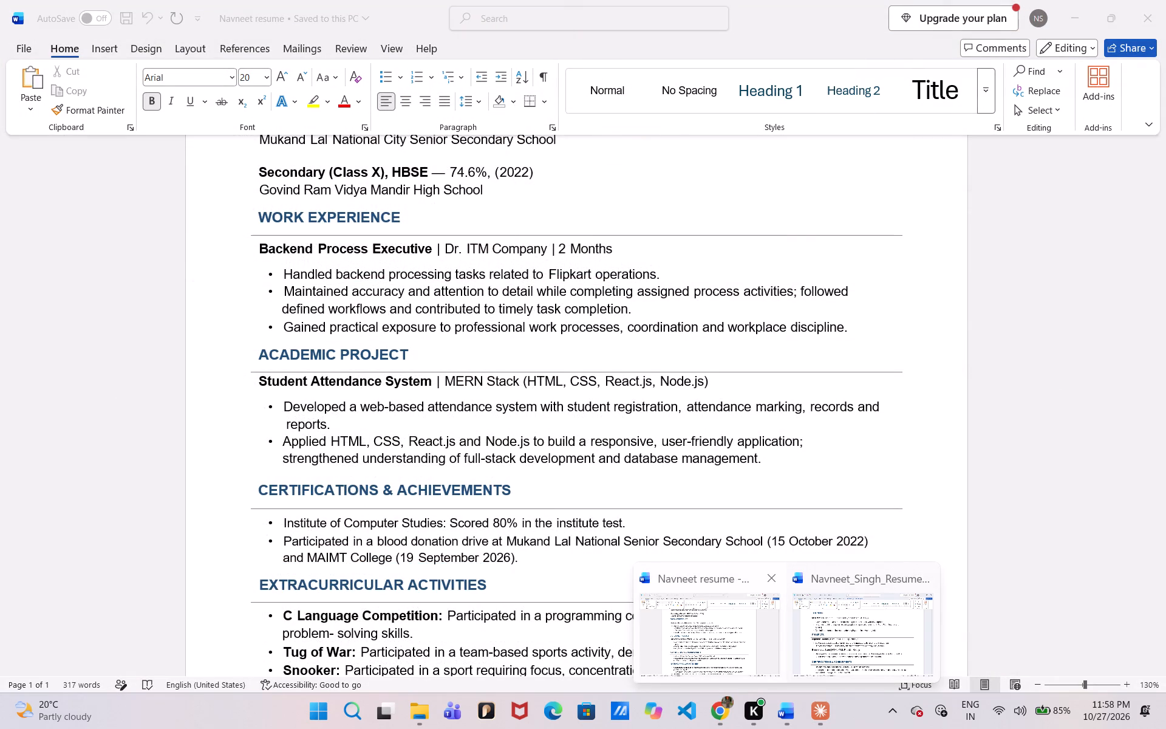
Compare with the earlier resume document, and recheck the revised resume's sections and layout back up to the heading.
{"action": "left_click", "coordinate": [736, 631]}
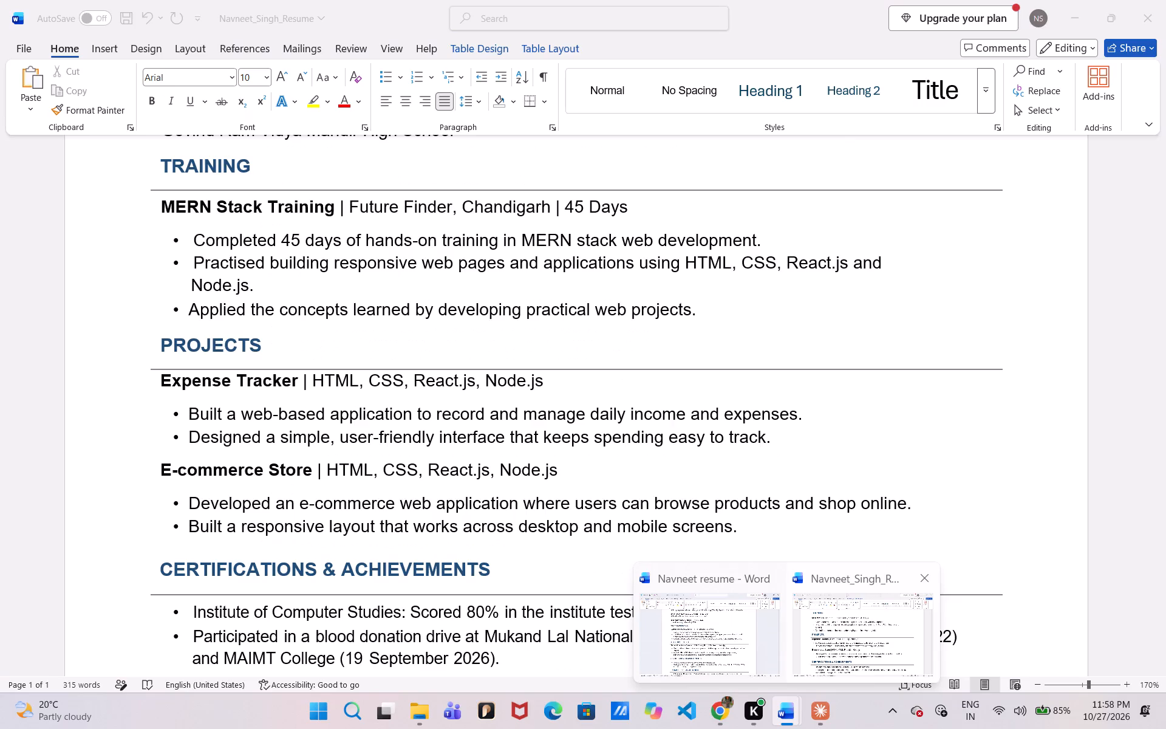
{"action": "left_click", "coordinate": [840, 644]}
{"action": "scroll", "coordinate": [642, 506], "scroll_direction": "down", "scroll_amount": 4, "text": "ctrl"}
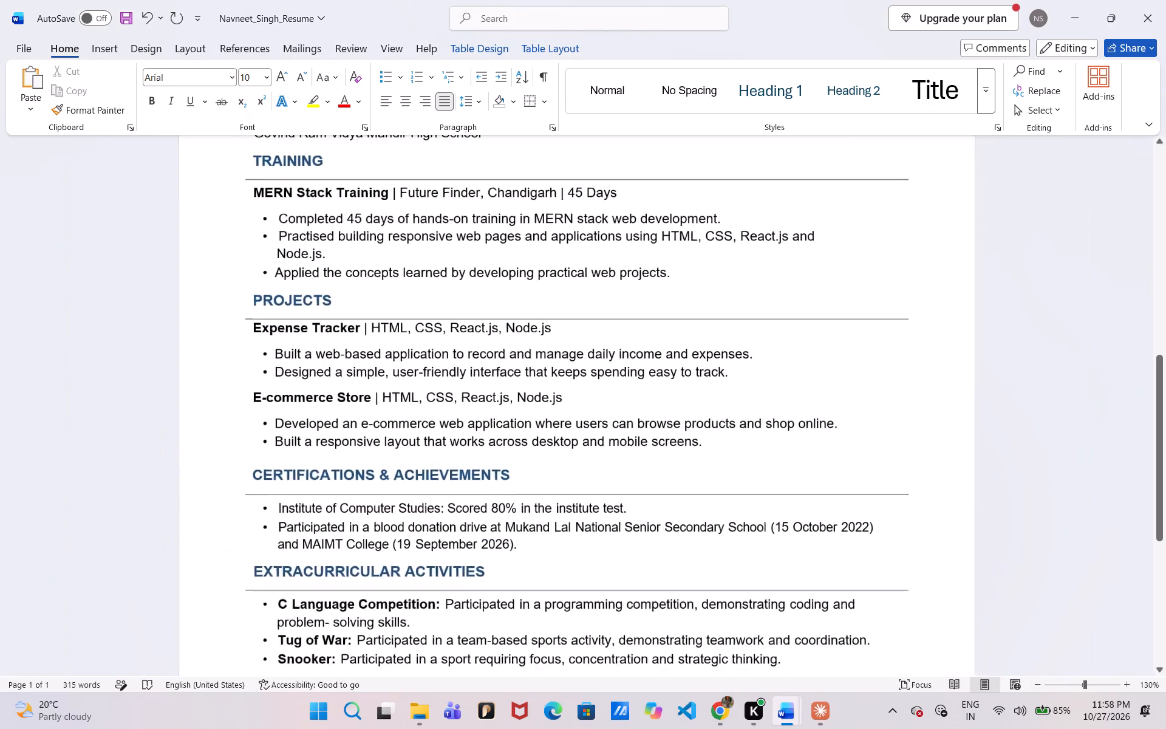
{"action": "scroll", "coordinate": [642, 506], "scroll_direction": "down", "scroll_amount": 2, "text": "ctrl"}
{"action": "left_click_drag", "start_coordinate": [780, 246], "coordinate": [791, 299]}
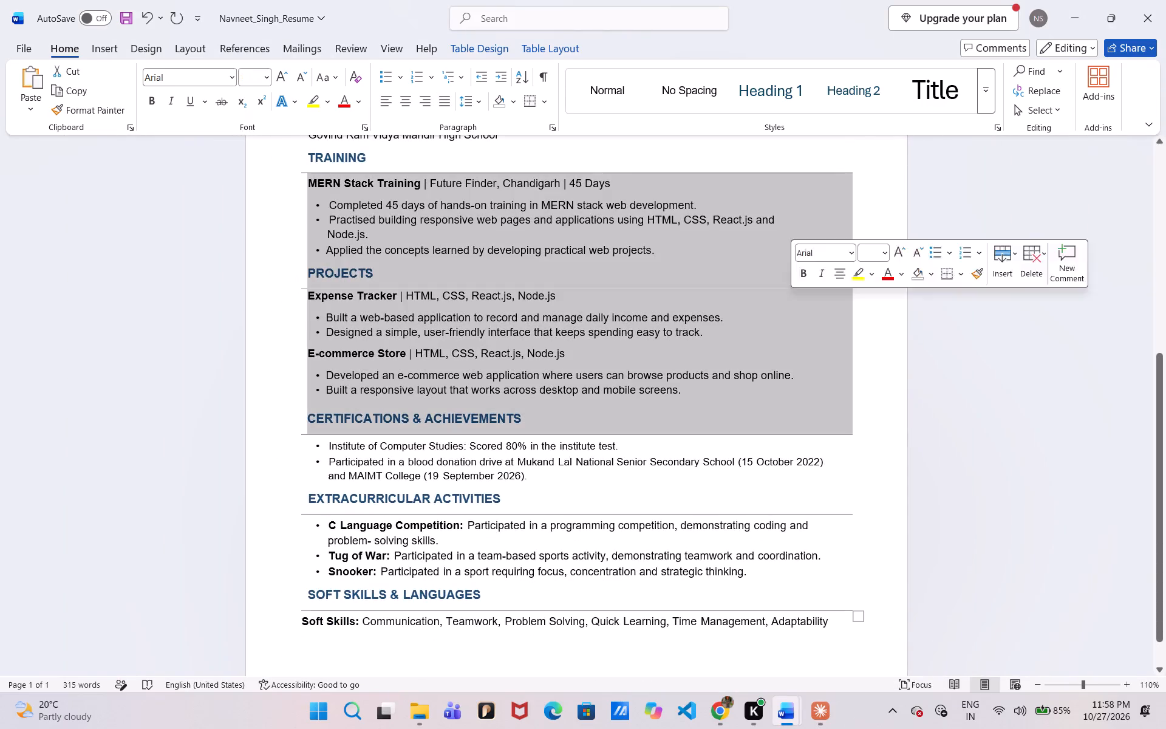
{"action": "left_click", "coordinate": [791, 299]}
{"action": "scroll", "coordinate": [791, 299], "scroll_direction": "up", "scroll_amount": 1}
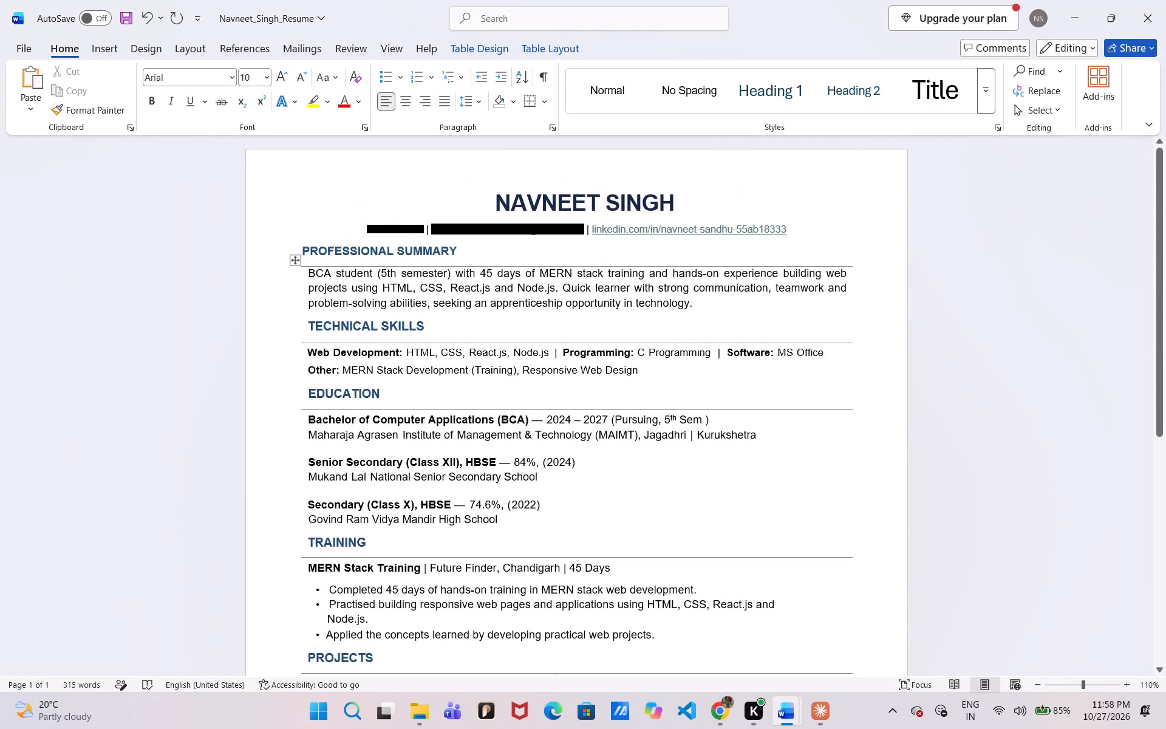
{"action": "scroll", "coordinate": [791, 299], "scroll_direction": "up", "scroll_amount": 1}
{"action": "left_click", "coordinate": [1038, 418]}
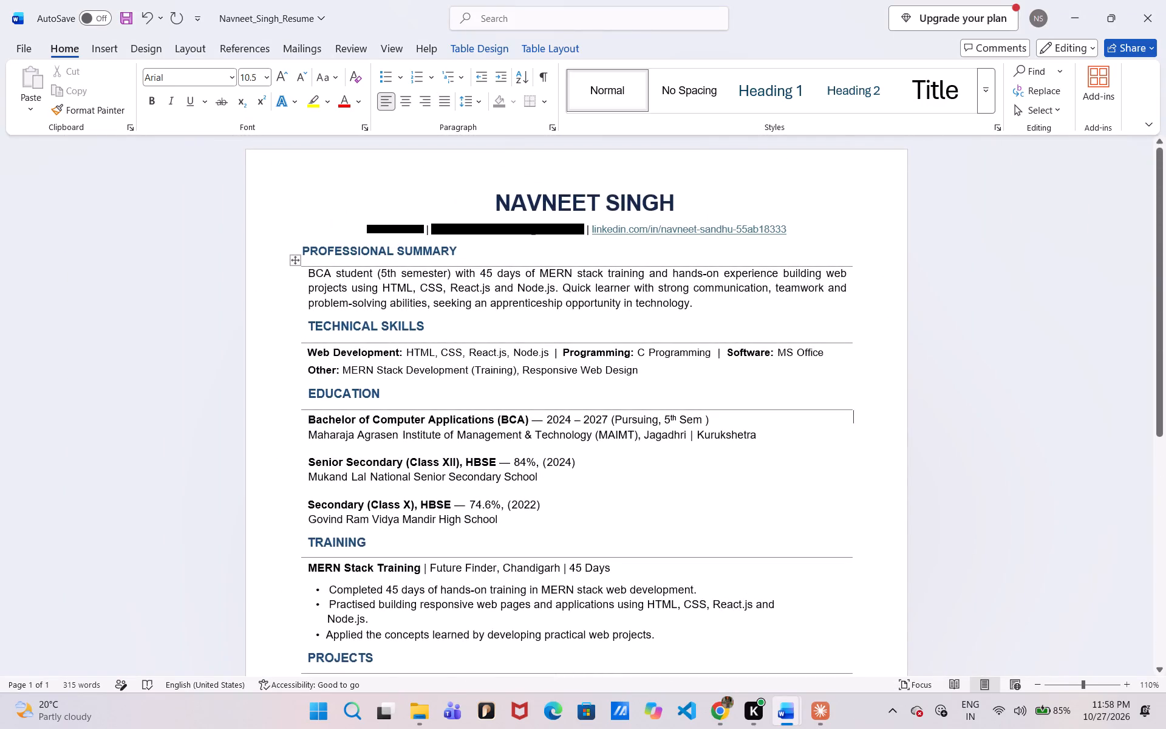
{"action": "left_click", "coordinate": [175, 411]}
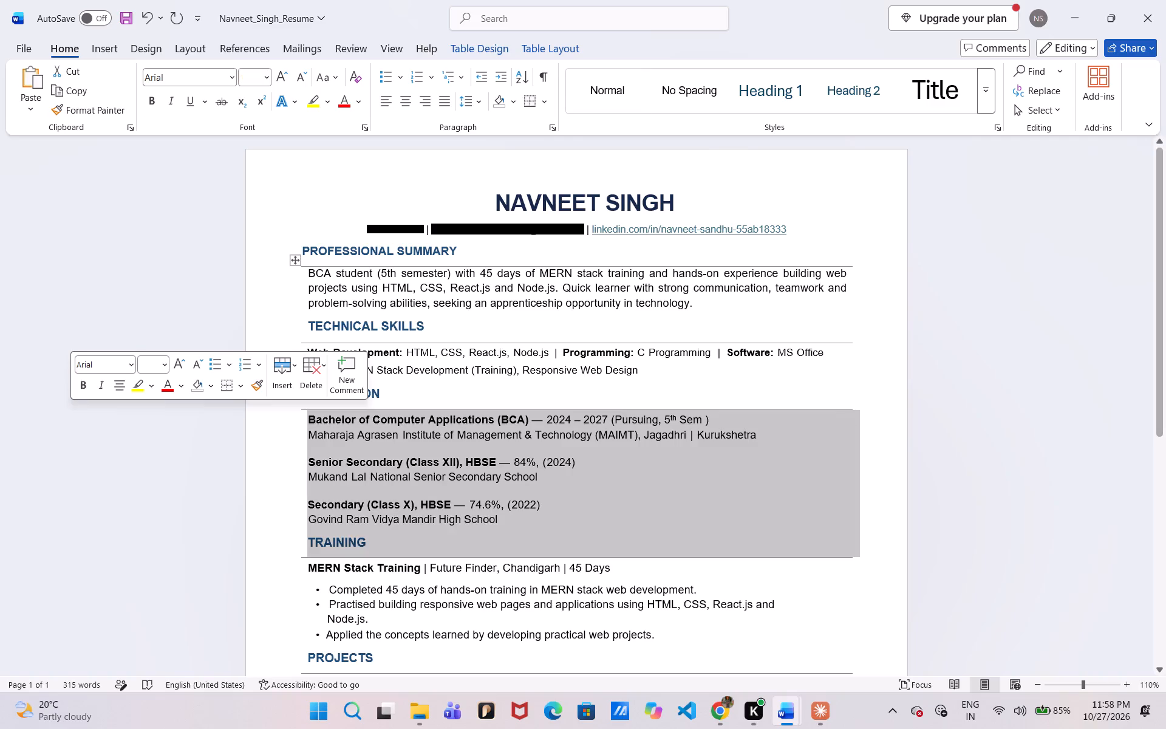
{"action": "left_click", "coordinate": [866, 305]}
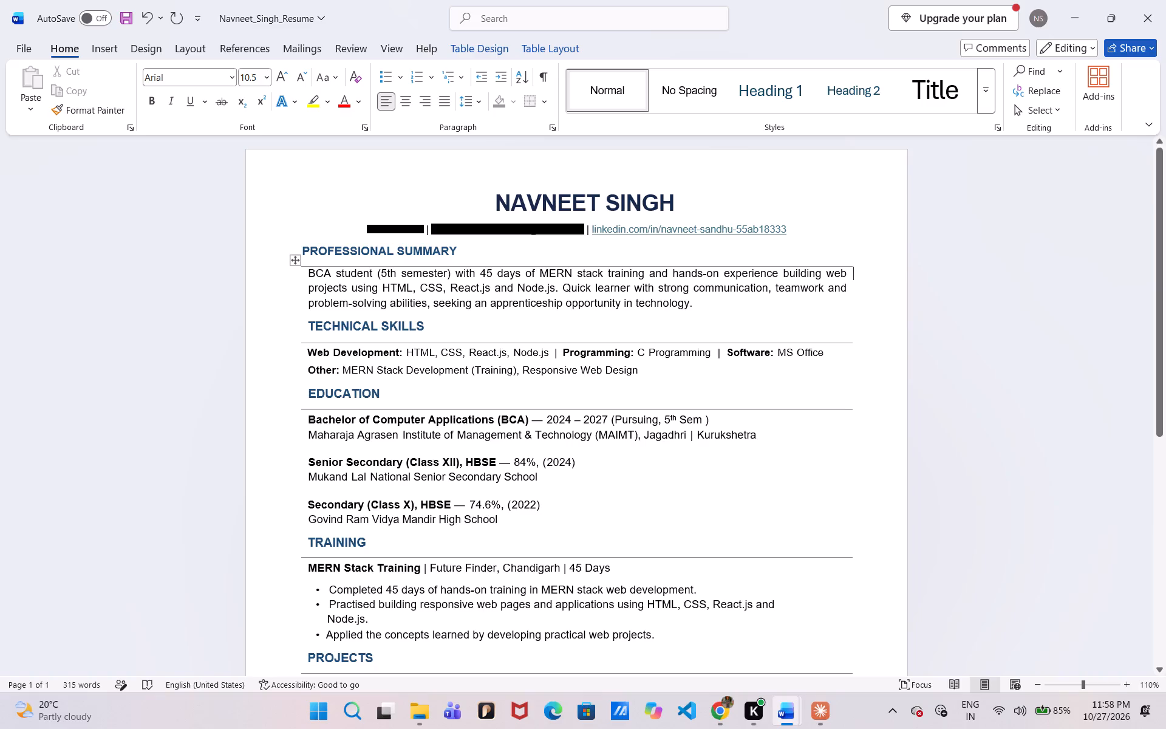
Recheck the resume down to its soft skills and save it as a PDF on the Desktop, replacing the existing file of that name.
{"action": "scroll", "coordinate": [567, 413], "scroll_direction": "down", "scroll_amount": 1}
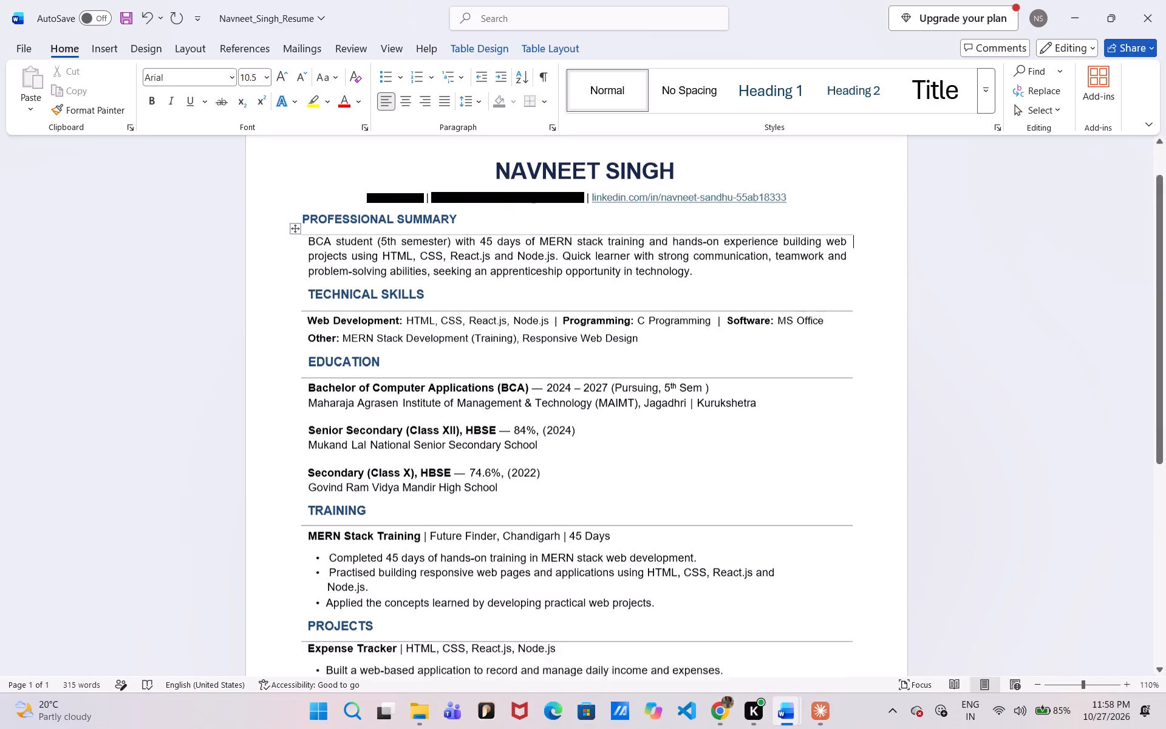
{"action": "scroll", "coordinate": [567, 413], "scroll_direction": "down", "scroll_amount": 2}
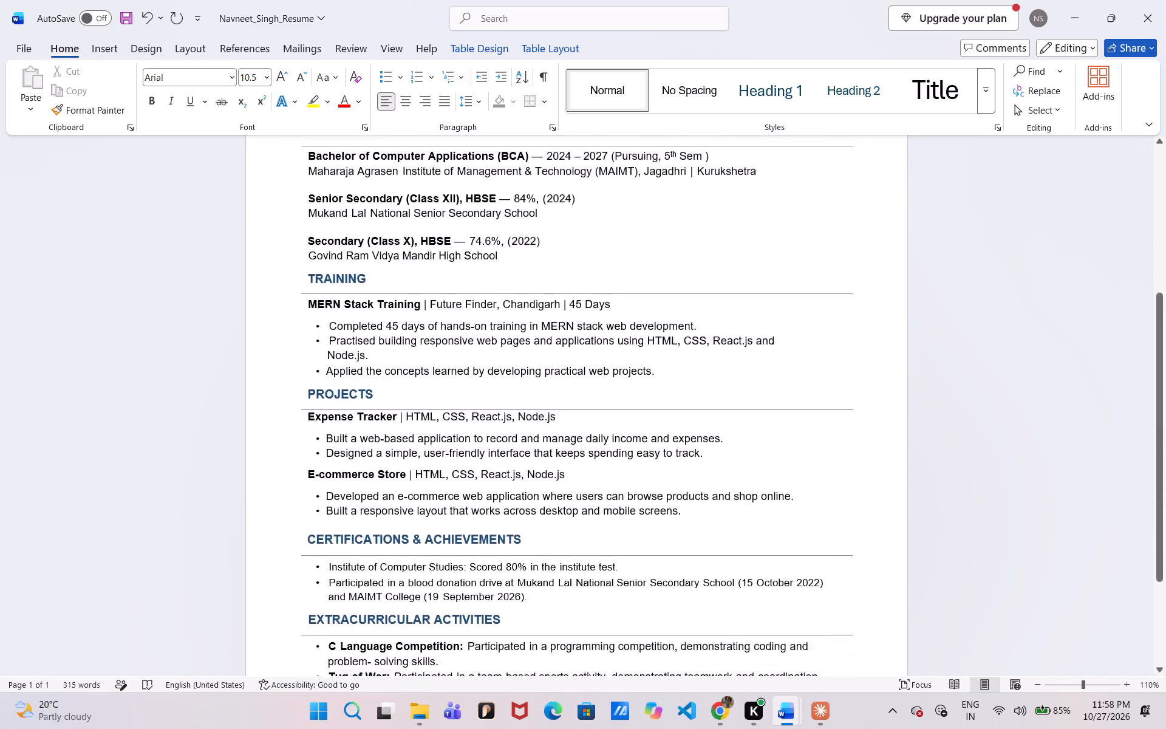
{"action": "scroll", "coordinate": [567, 413], "scroll_direction": "down", "scroll_amount": 1}
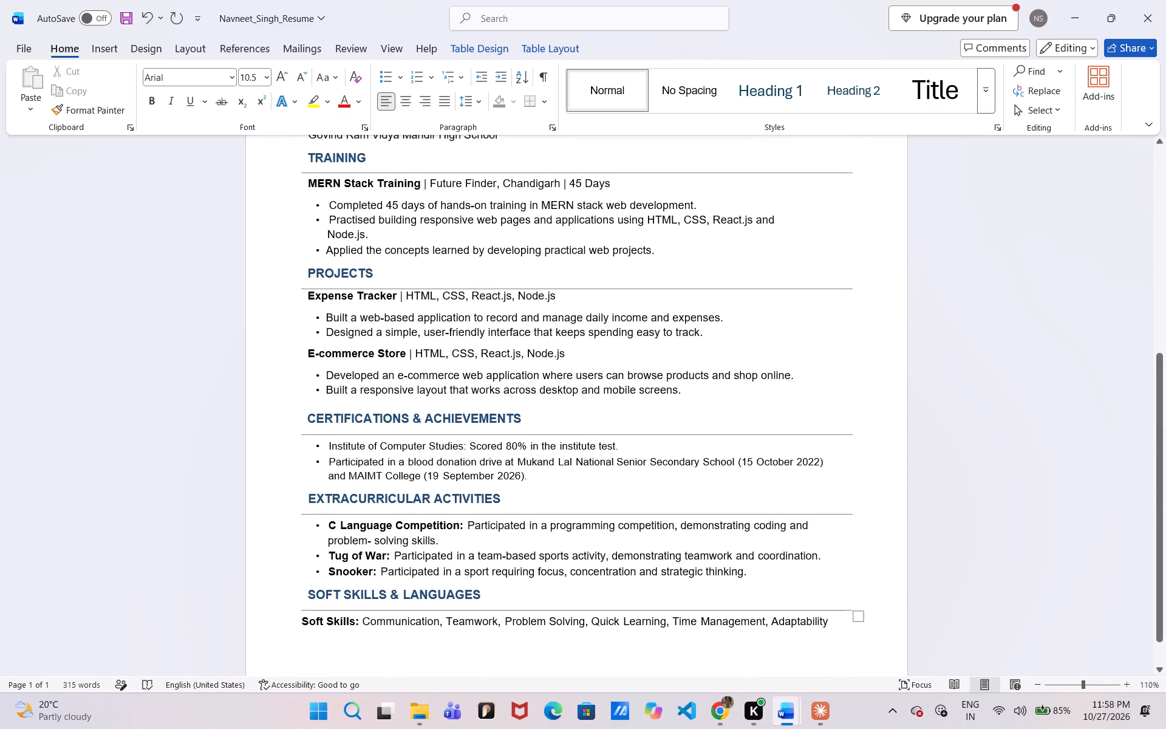
{"action": "key", "text": "ctrl+shift+s"}
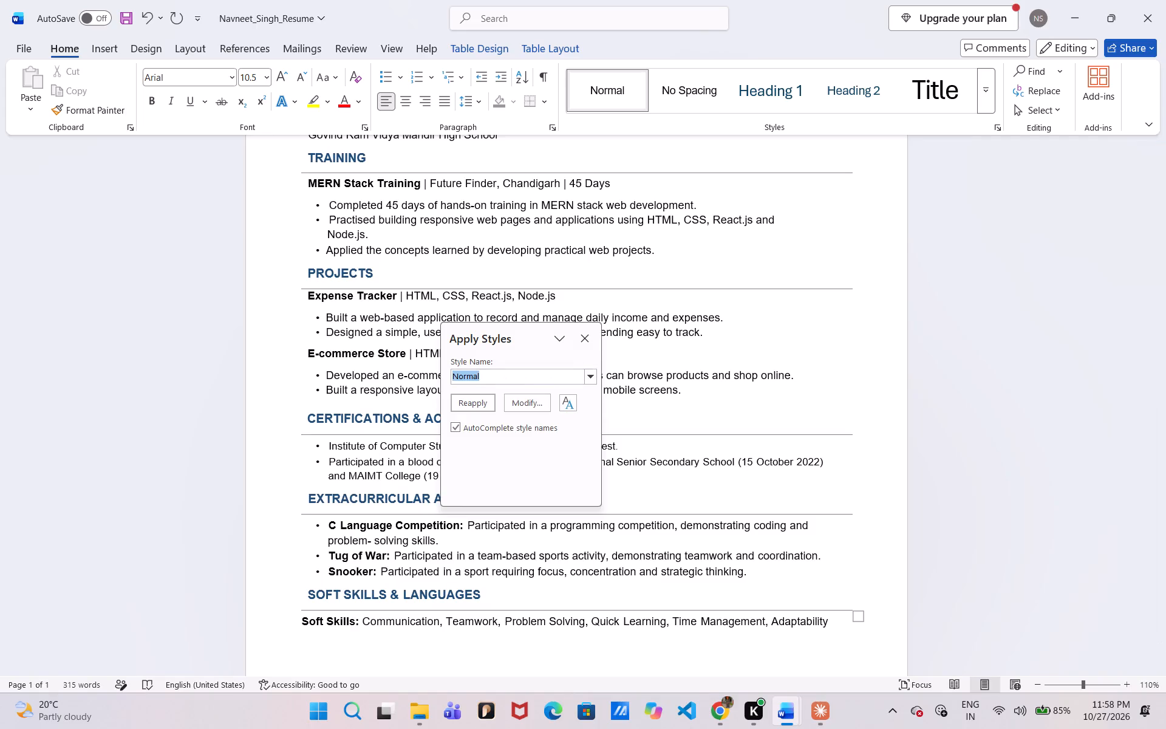
{"action": "left_click", "coordinate": [588, 335]}
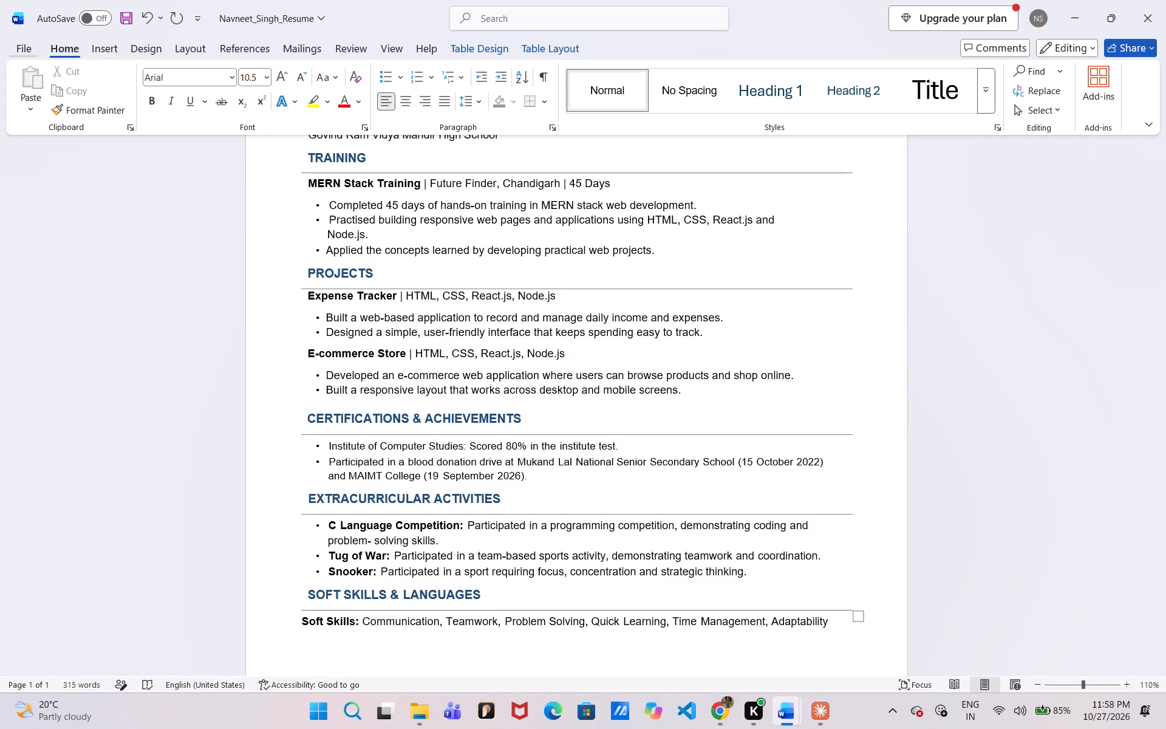
{"action": "left_click", "coordinate": [24, 43]}
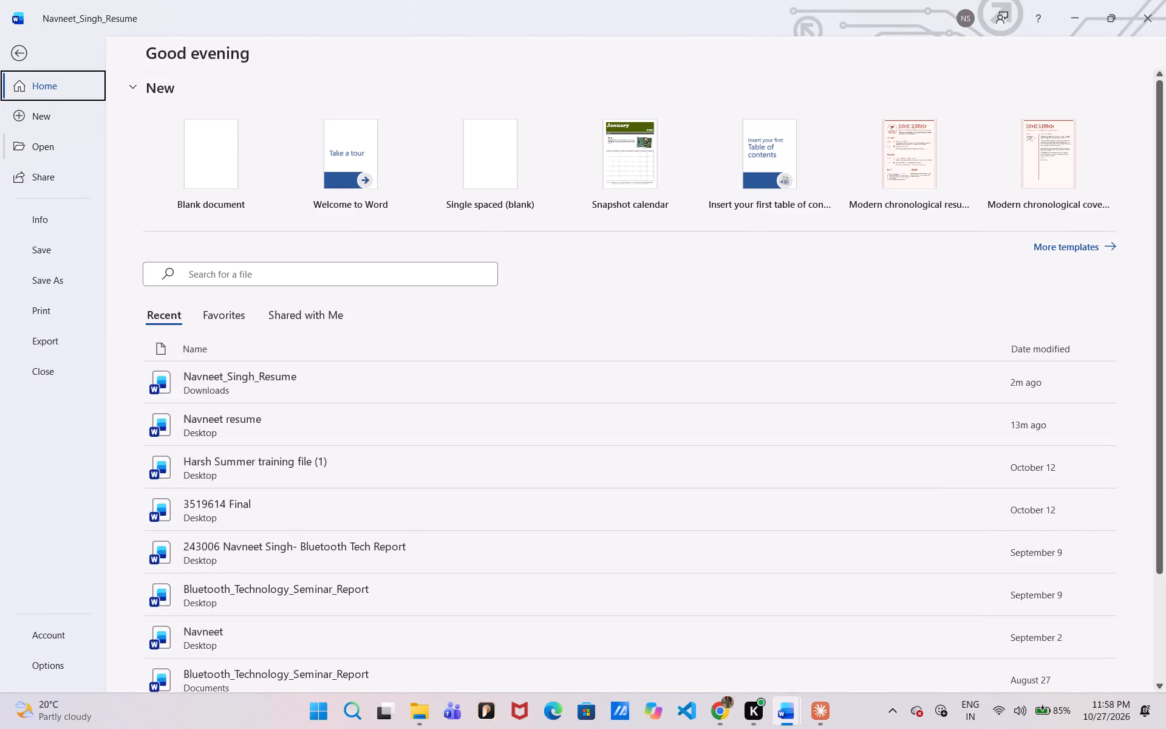
{"action": "left_click", "coordinate": [65, 275]}
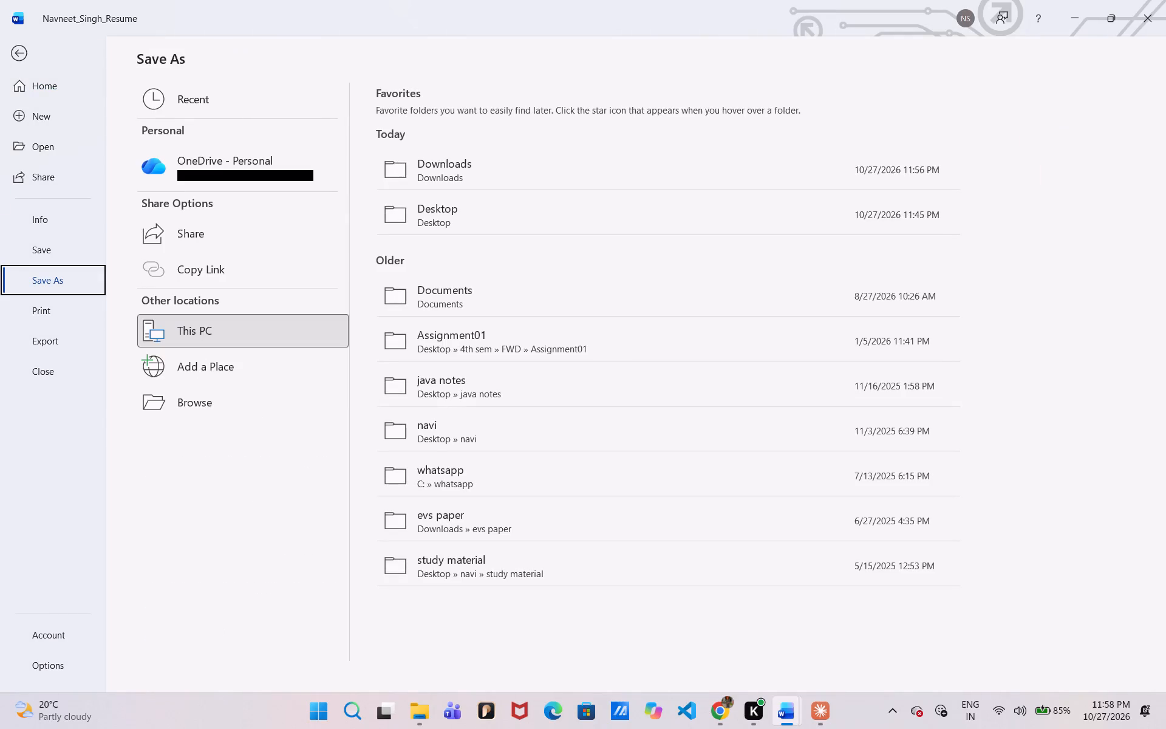
{"action": "left_click", "coordinate": [242, 327]}
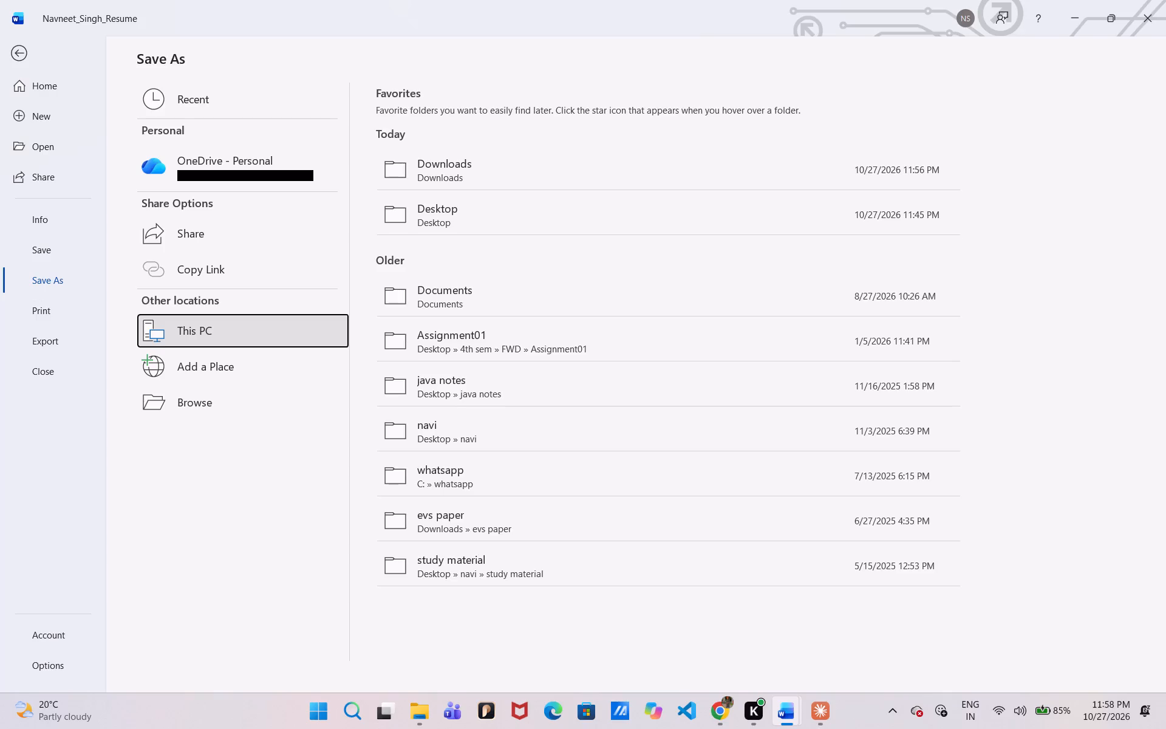
{"action": "left_click", "coordinate": [446, 214]}
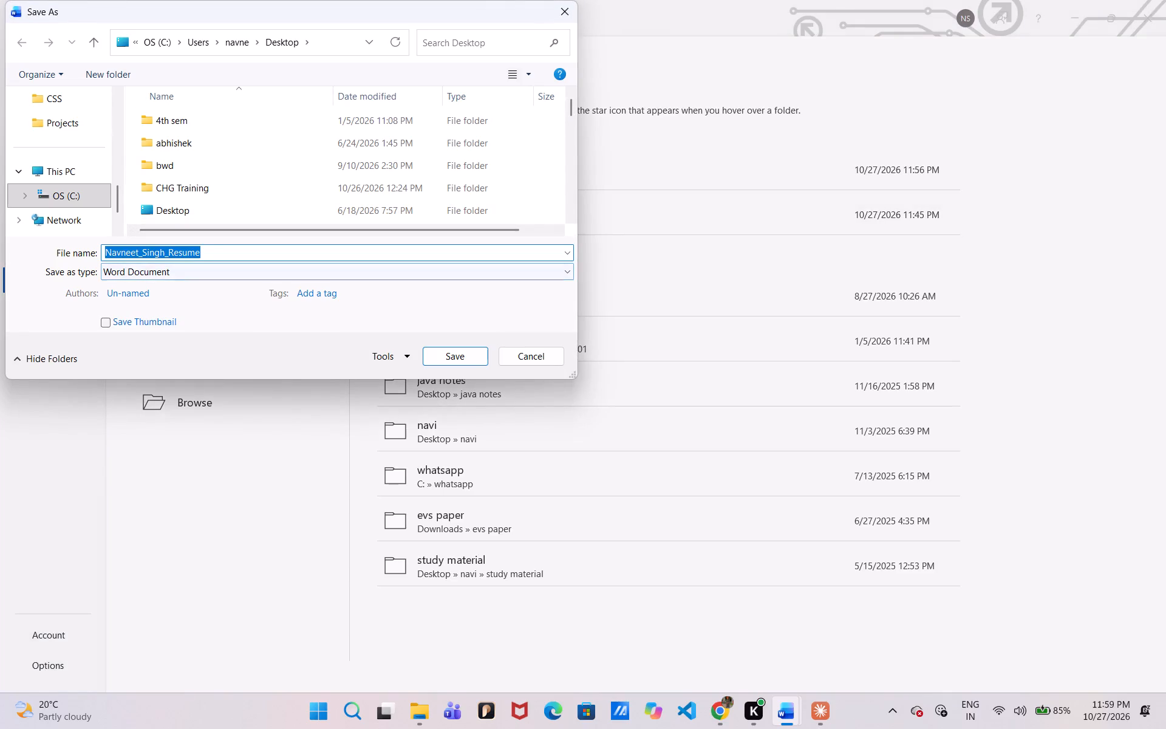
{"action": "left_click", "coordinate": [213, 279]}
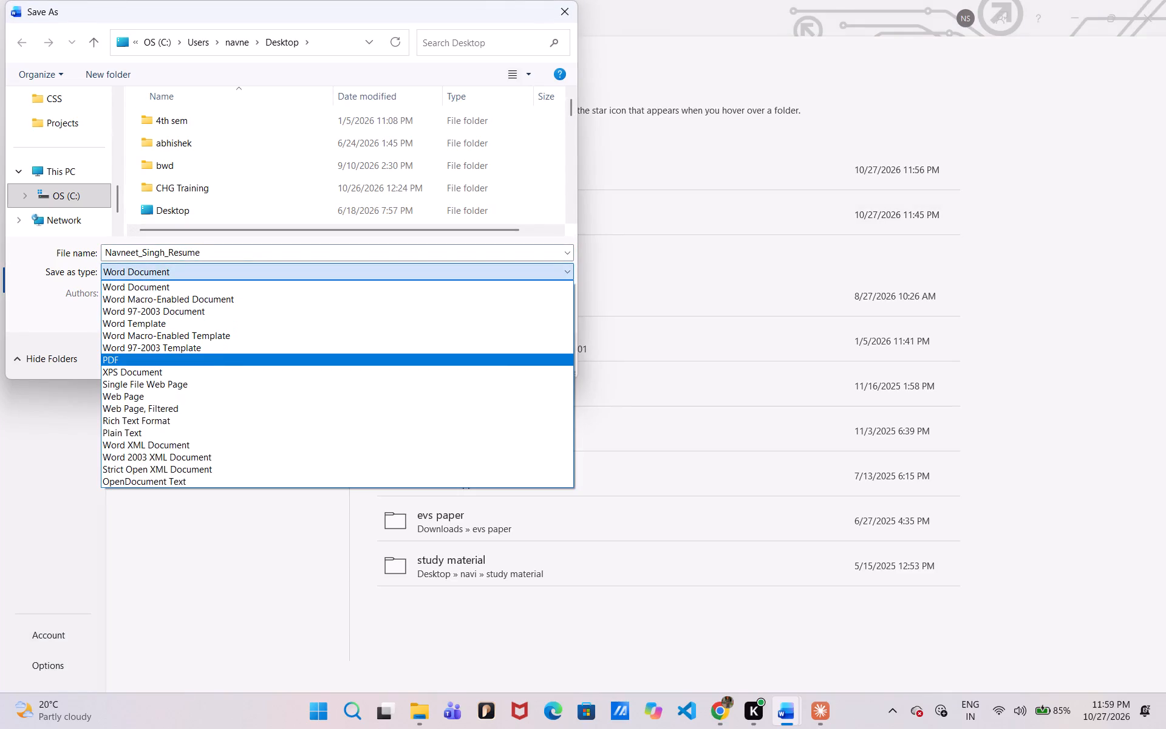
{"action": "left_click", "coordinate": [209, 355]}
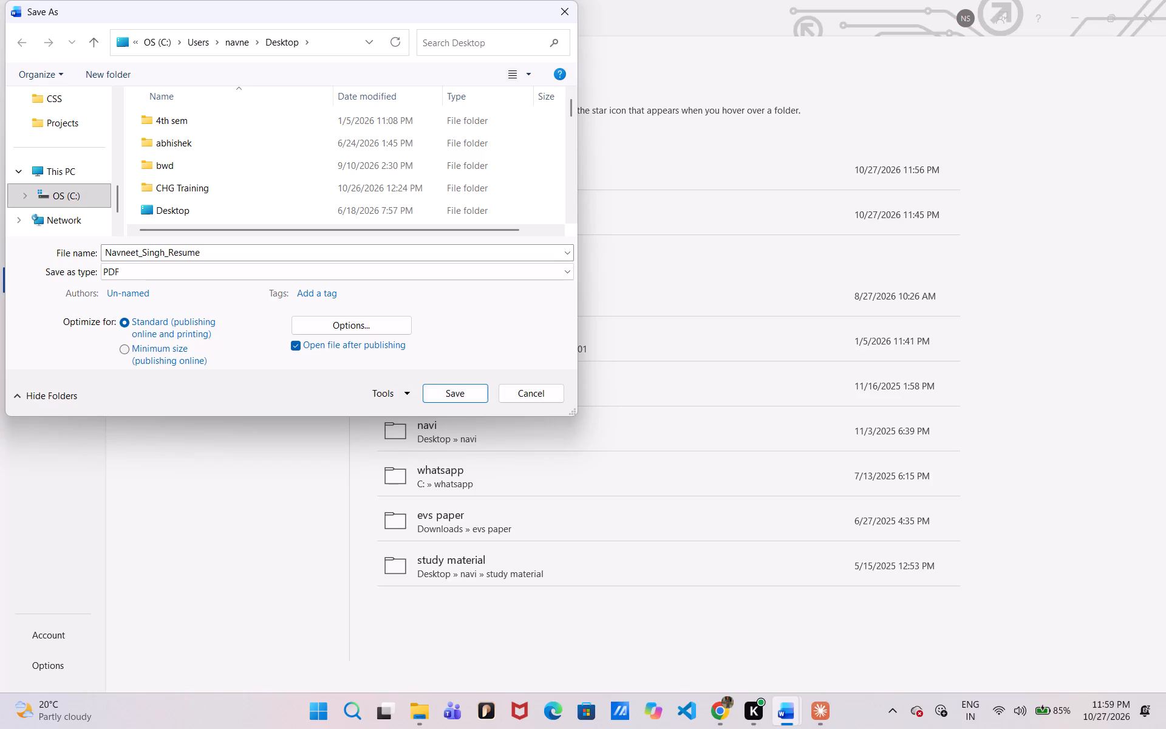
{"action": "left_click", "coordinate": [444, 382]}
{"action": "left_click", "coordinate": [455, 392]}
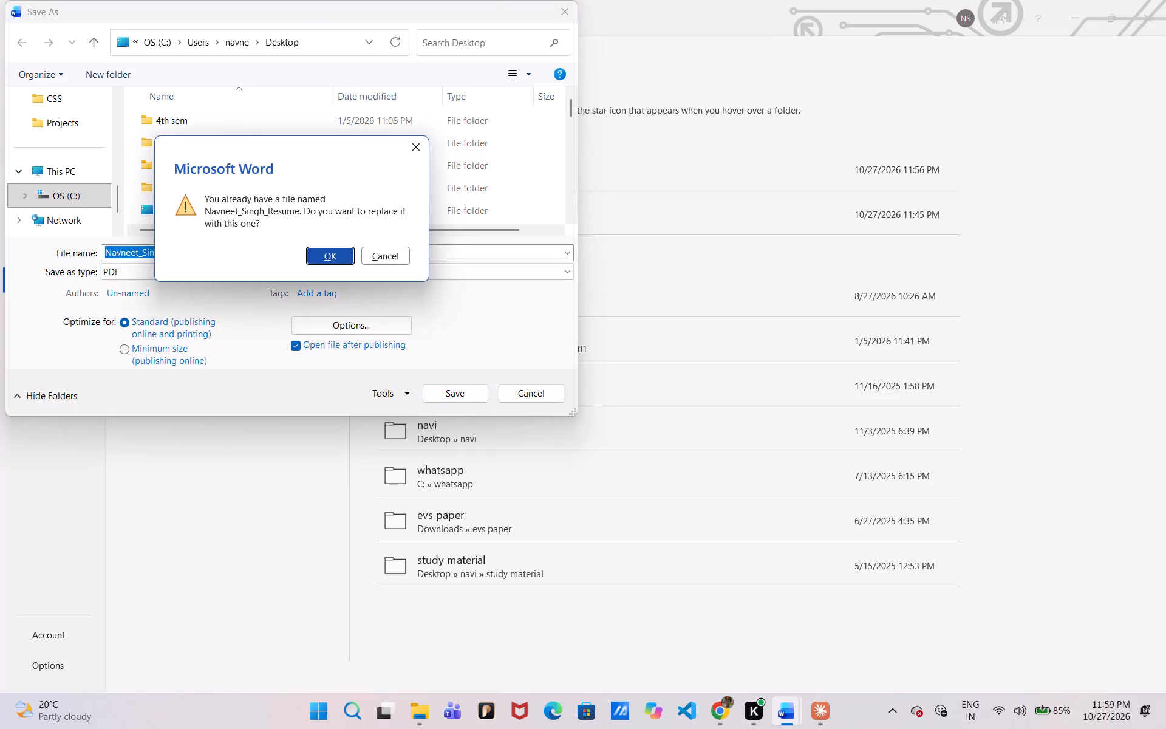
{"action": "left_click", "coordinate": [332, 256]}
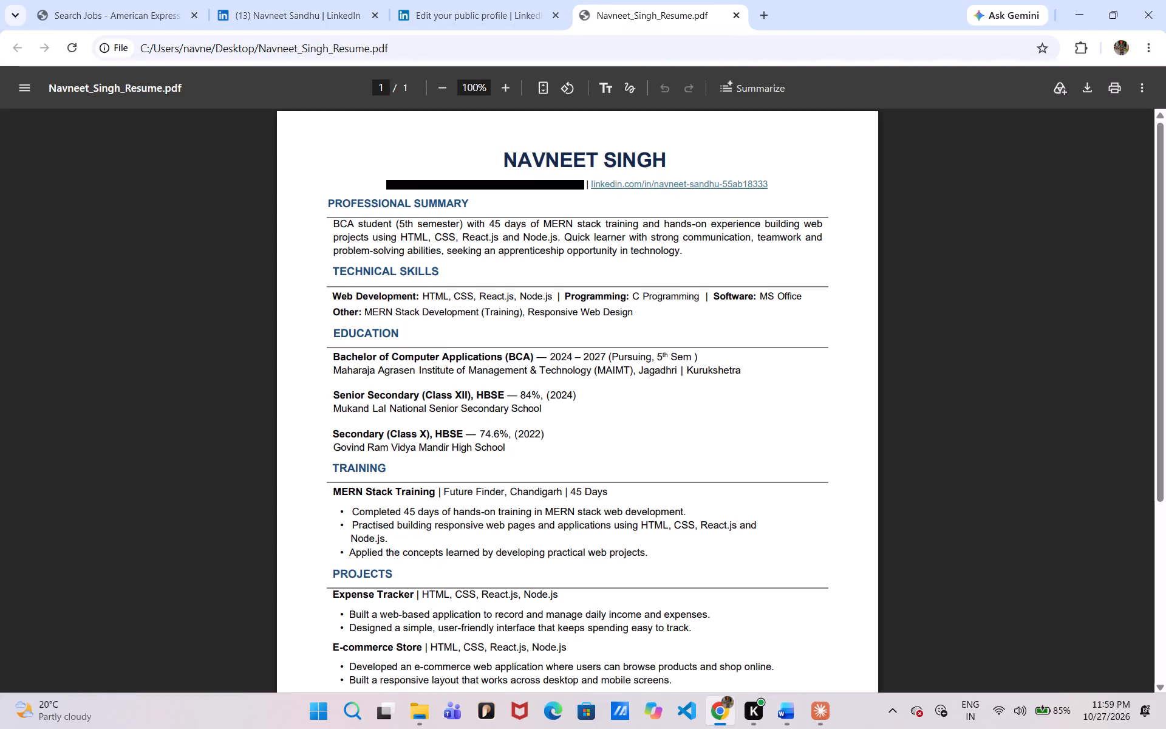
Review the exported resume PDF from the heading down to the soft skills section.
{"action": "scroll", "coordinate": [711, 408], "scroll_direction": "down", "scroll_amount": 1}
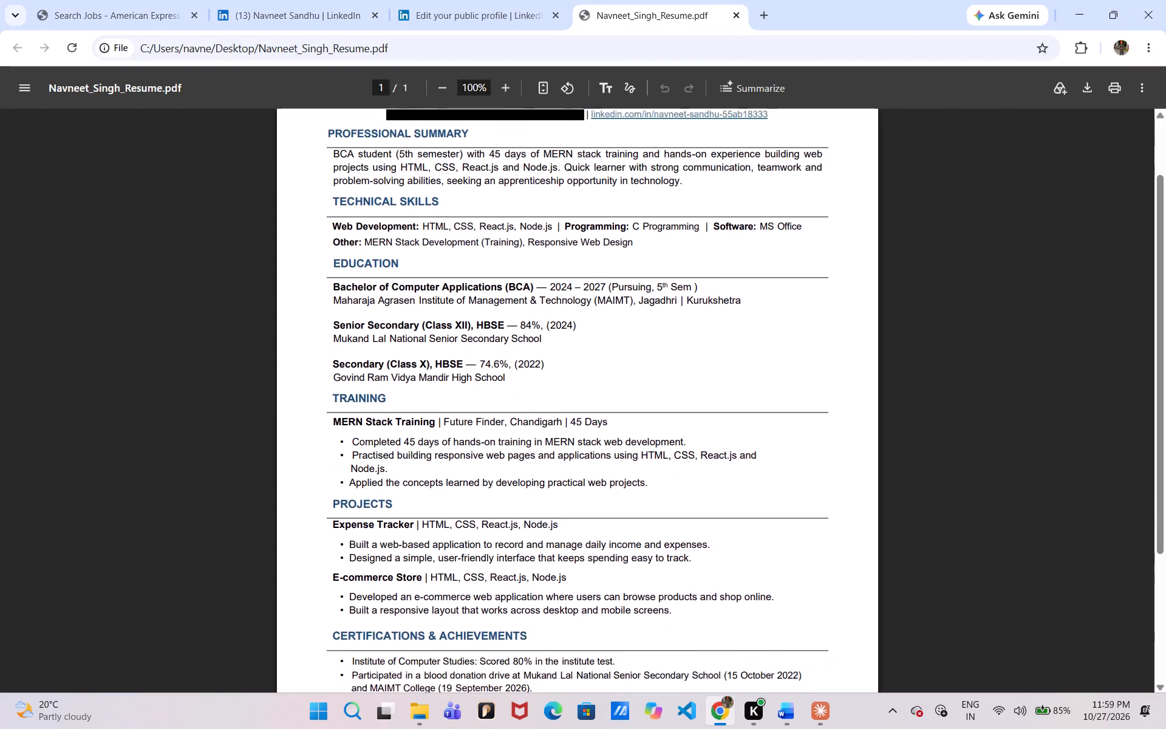
{"action": "scroll", "coordinate": [711, 408], "scroll_direction": "down", "scroll_amount": 2}
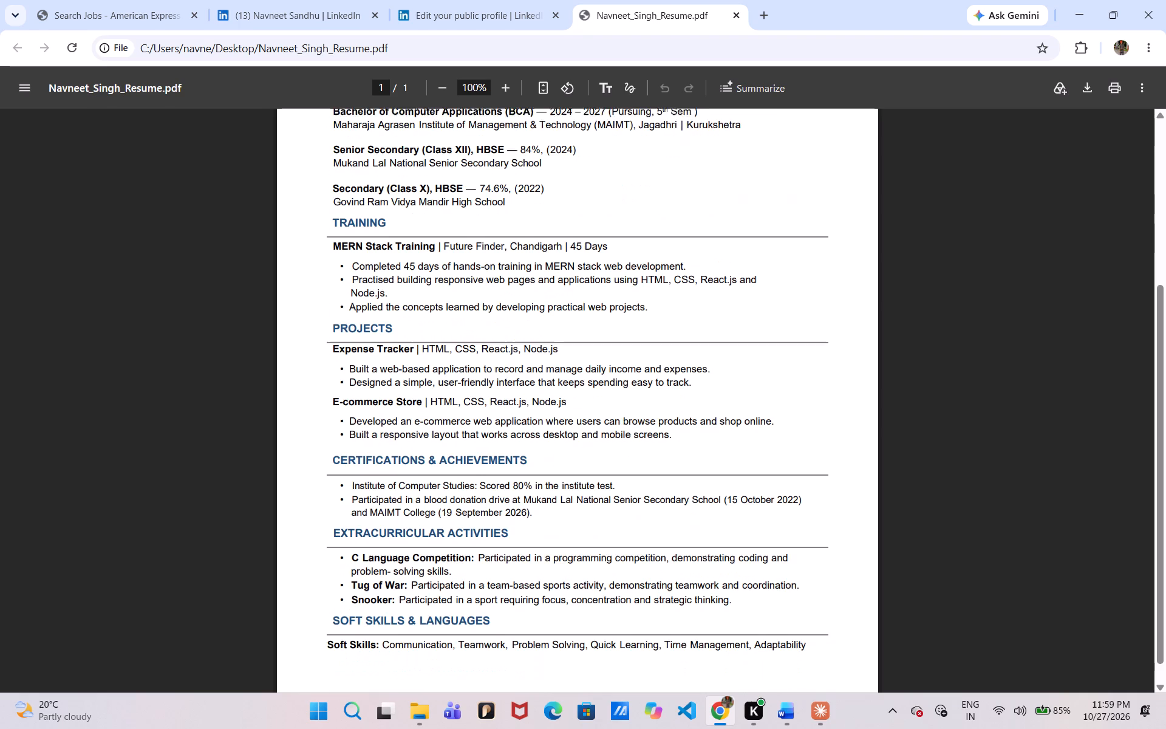
{"action": "scroll", "coordinate": [711, 408], "scroll_direction": "down", "scroll_amount": 1}
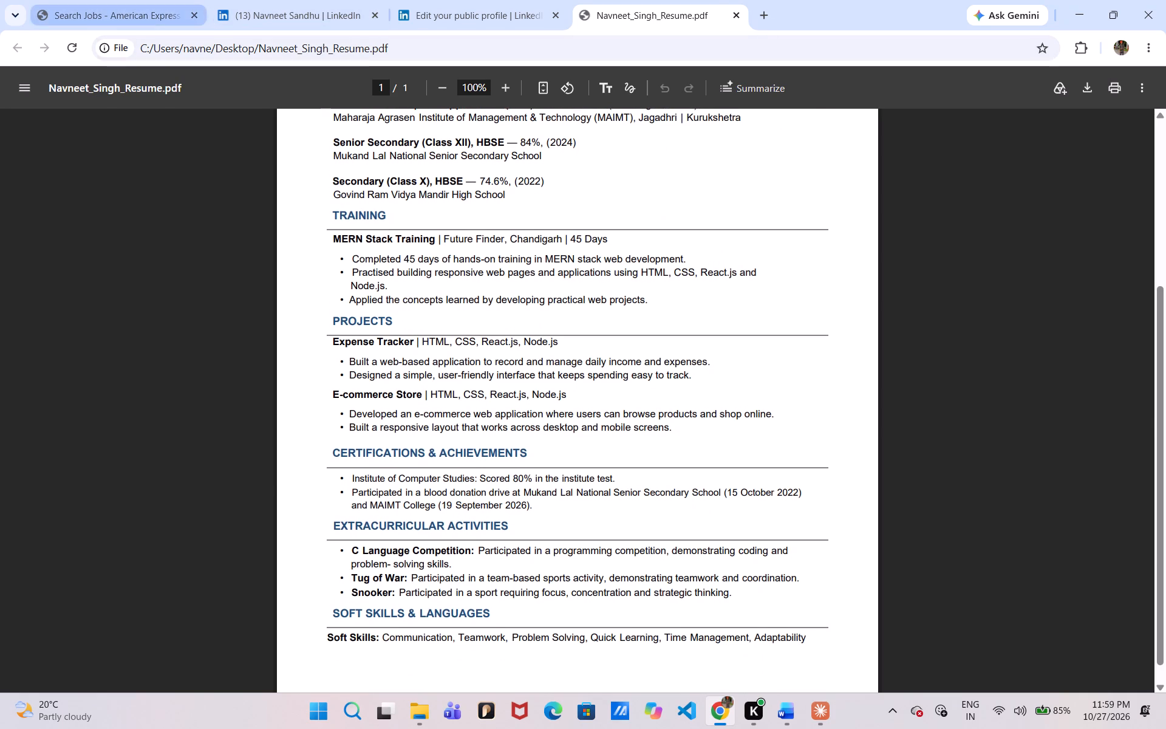
Look over the American Express careers job search page and its list of open jobs.
{"action": "left_click", "coordinate": [194, 1]}
{"action": "scroll", "coordinate": [421, 291], "scroll_direction": "up", "scroll_amount": 3}
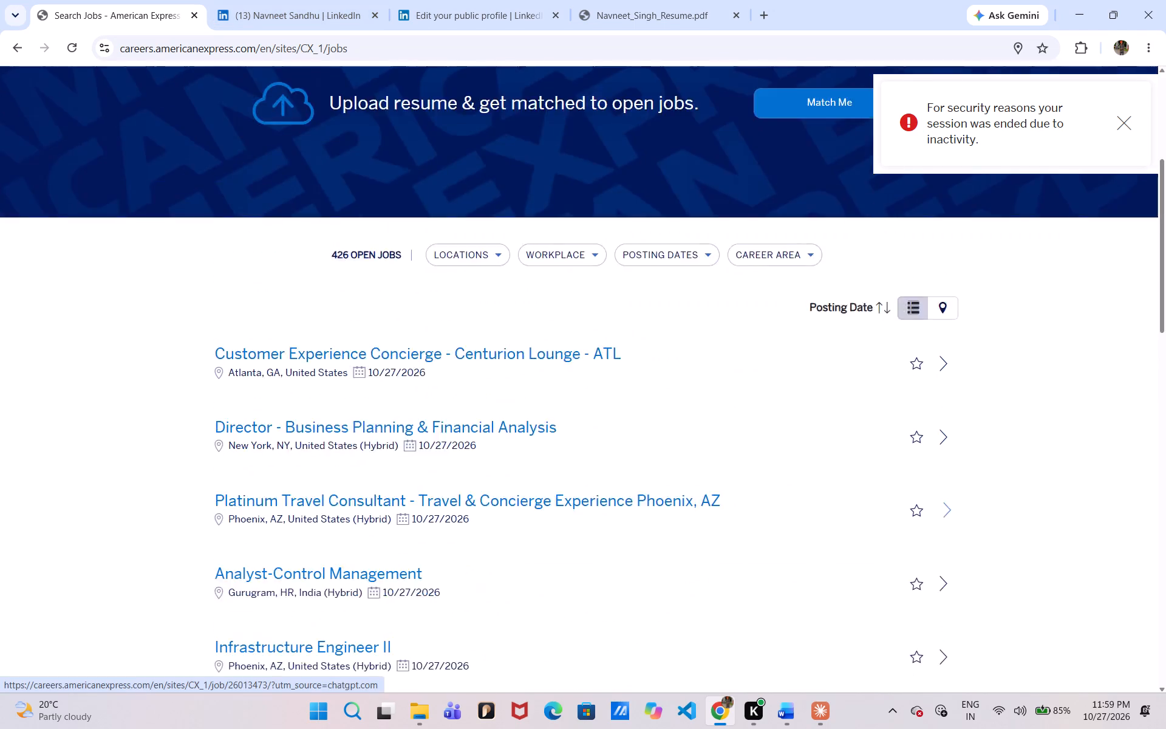
{"action": "scroll", "coordinate": [421, 291], "scroll_direction": "up", "scroll_amount": 6}
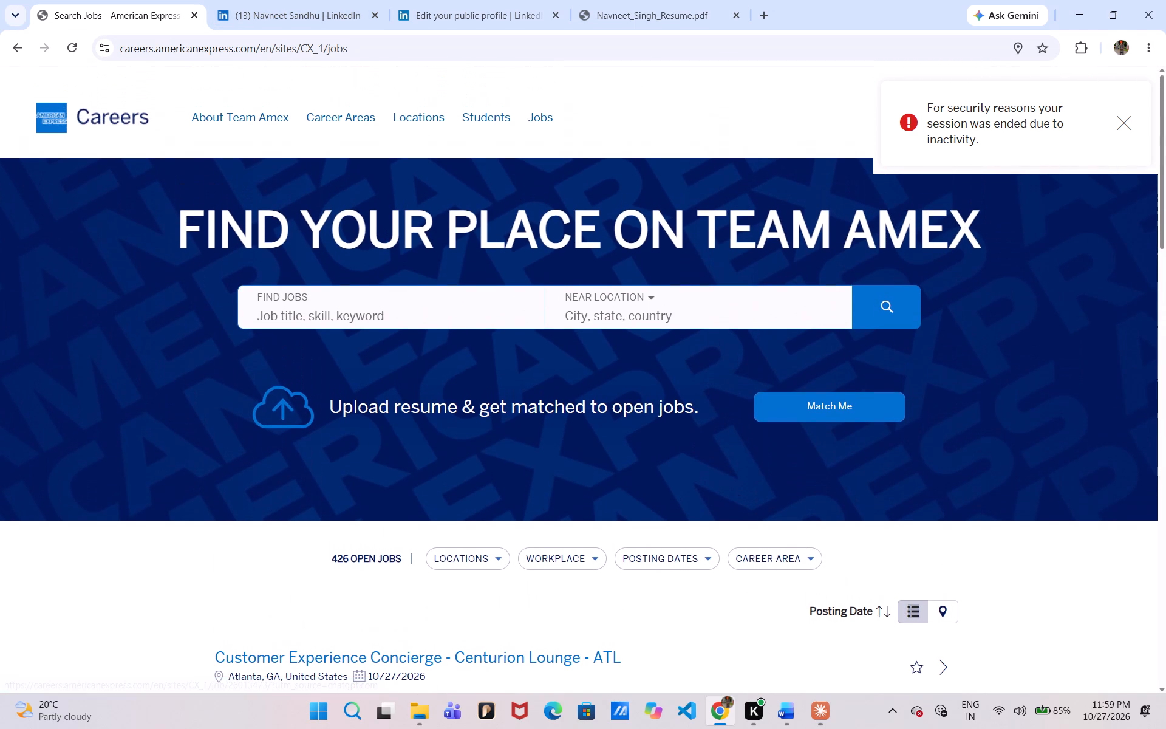
{"action": "scroll", "coordinate": [421, 291], "scroll_direction": "down", "scroll_amount": 5}
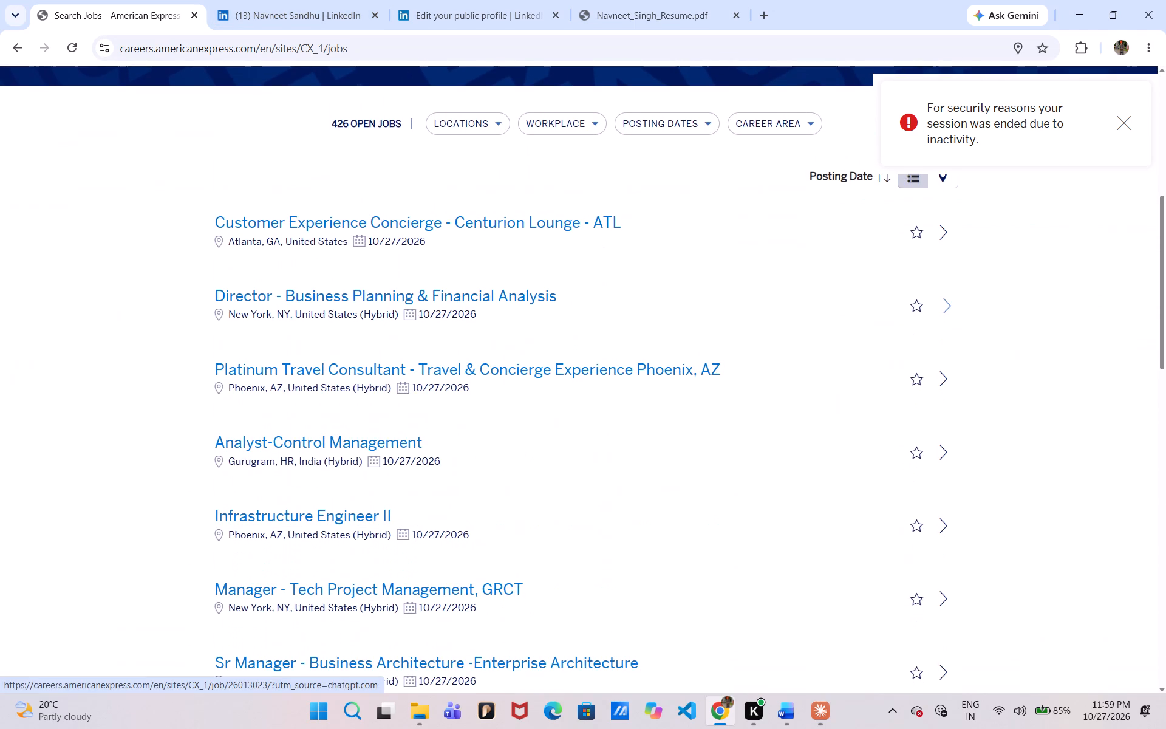
{"action": "scroll", "coordinate": [421, 291], "scroll_direction": "down", "scroll_amount": 7}
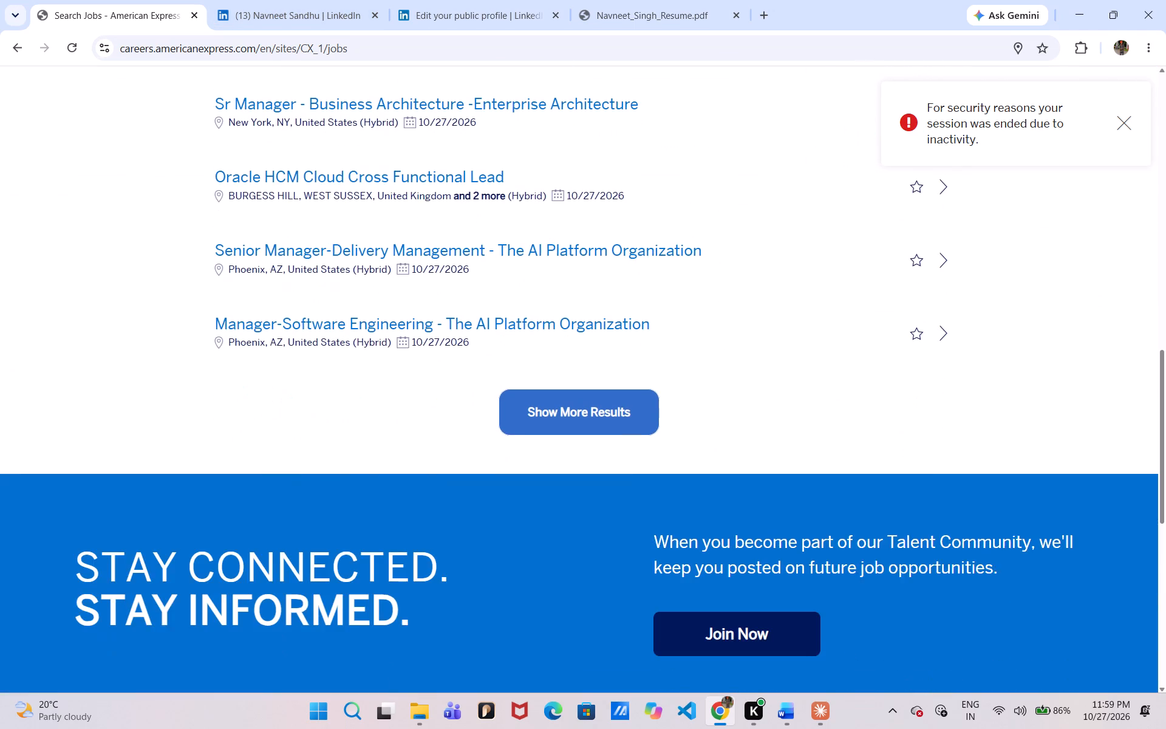
{"action": "scroll", "coordinate": [421, 291], "scroll_direction": "down", "scroll_amount": 8}
{"action": "scroll", "coordinate": [421, 291], "scroll_direction": "up", "scroll_amount": 10}
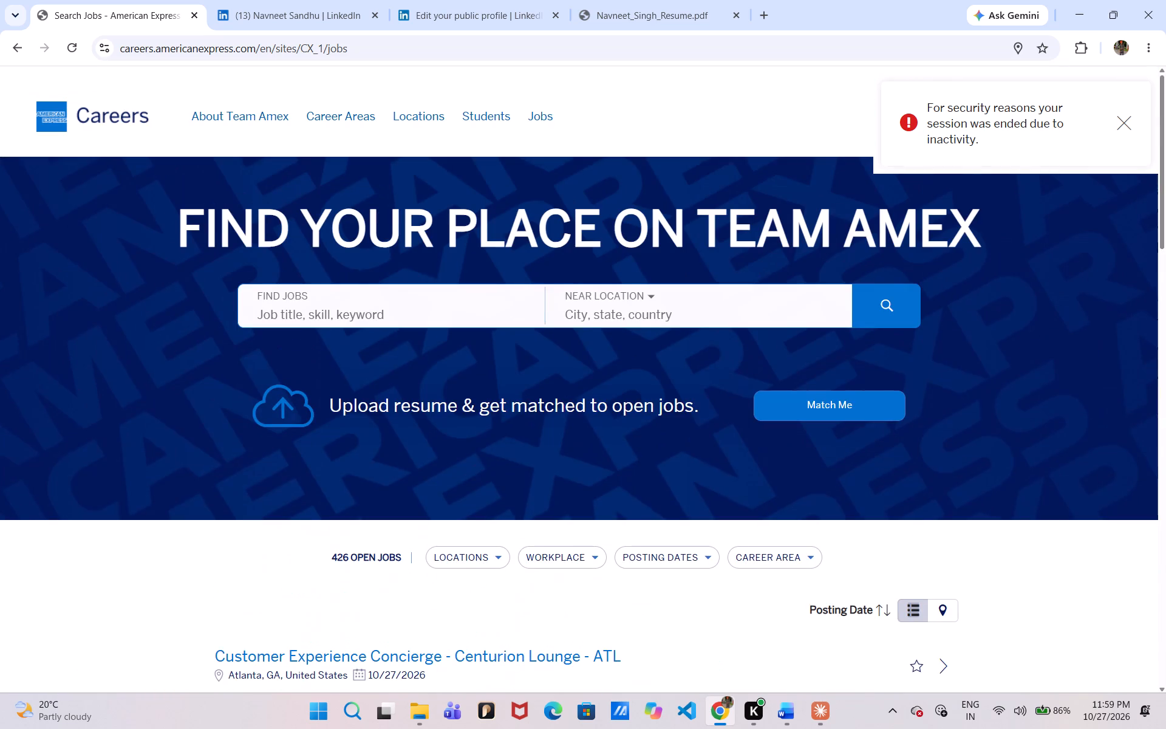
Close both LinkedIn pages, the American Express job search page and the resume PDF in the browser.
{"action": "left_click", "coordinate": [377, 12]}
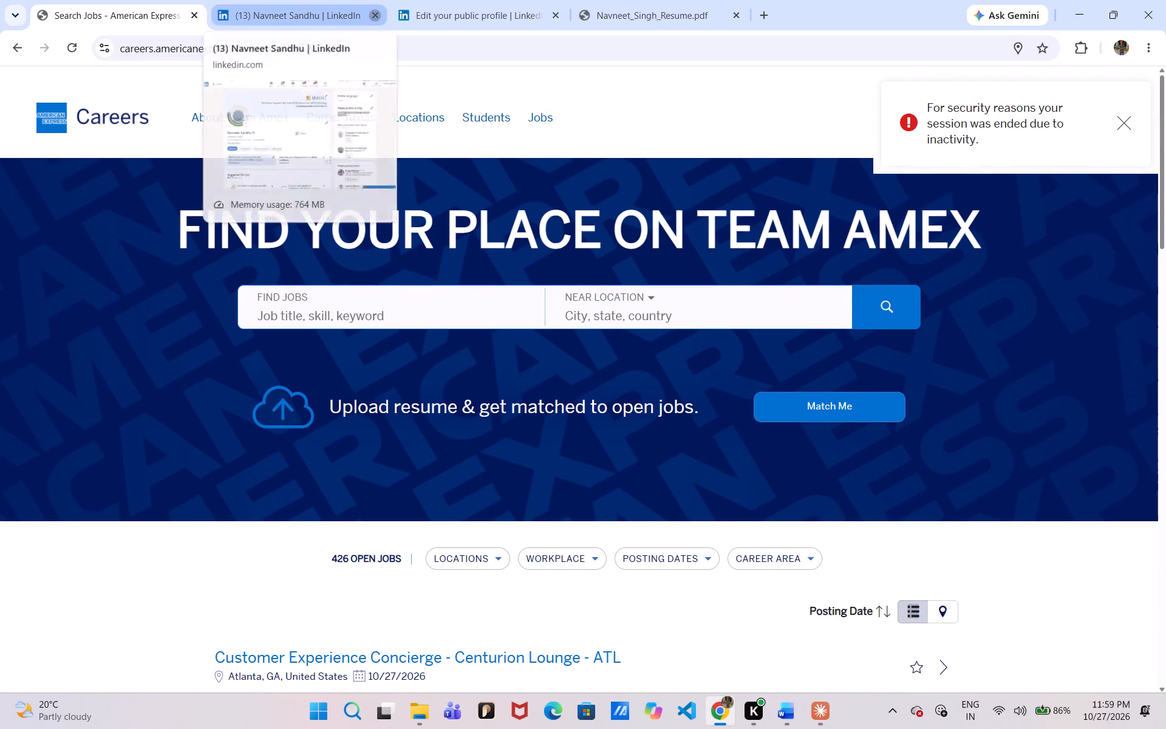
{"action": "left_click", "coordinate": [377, 12]}
{"action": "left_click", "coordinate": [377, 12]}
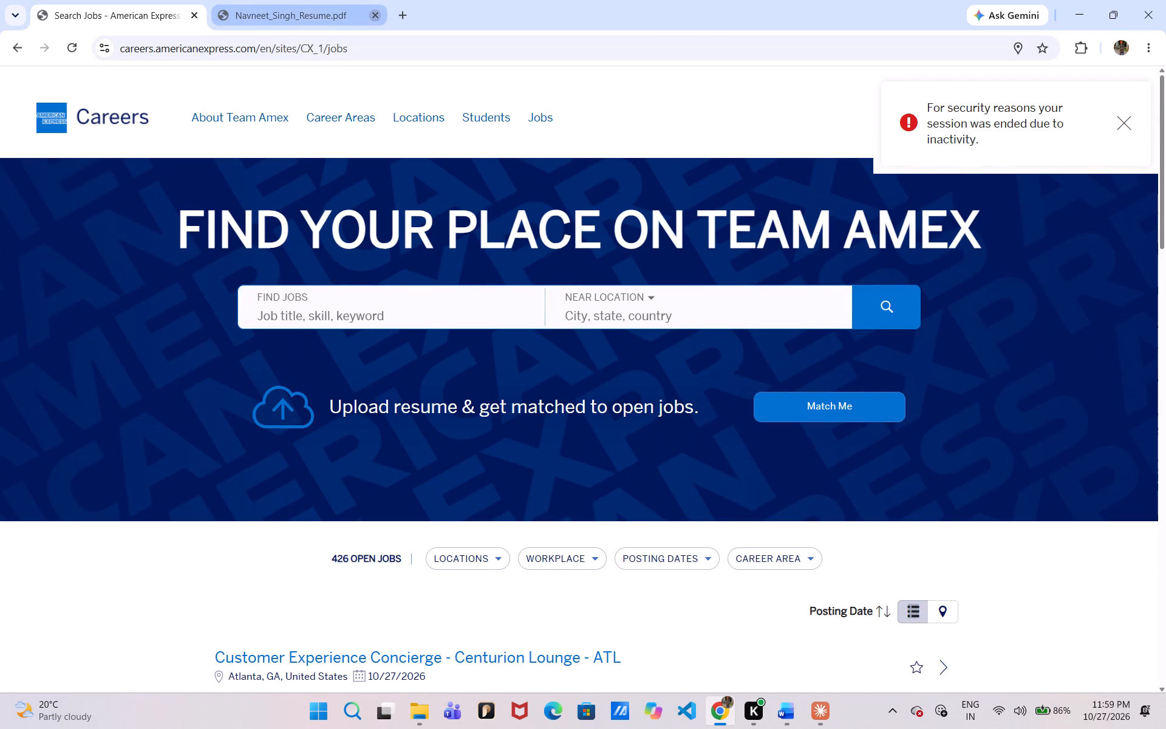
{"action": "left_click", "coordinate": [190, 10]}
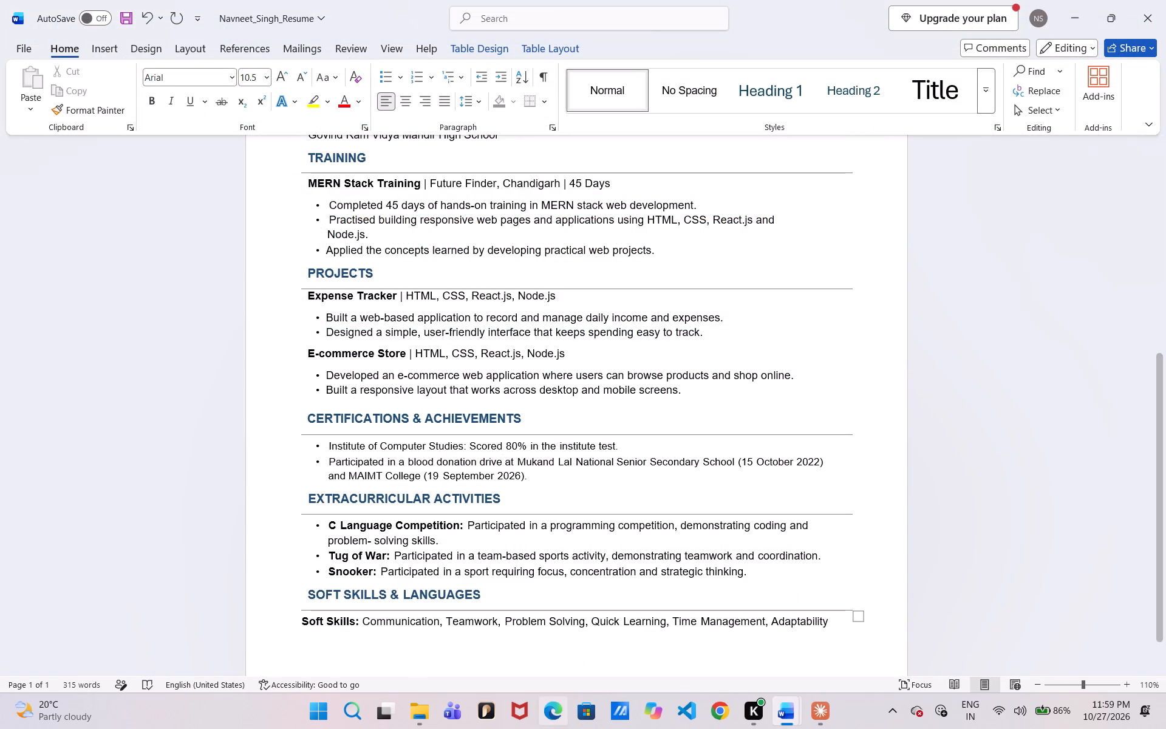
Find the exported resume PDF in the Desktop folder in File Explorer, open it to check its content, and close it.
{"action": "left_click", "coordinate": [420, 703]}
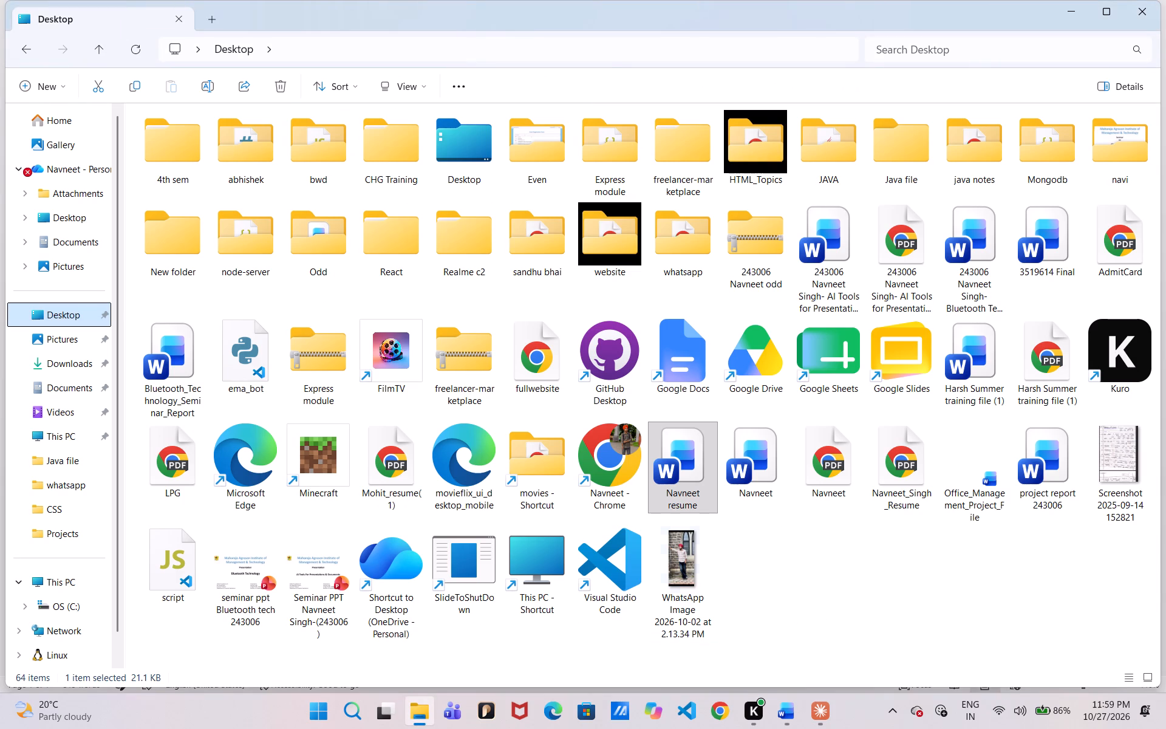
{"action": "scroll", "coordinate": [848, 601], "scroll_direction": "down", "scroll_amount": 1}
{"action": "left_click", "coordinate": [848, 601]}
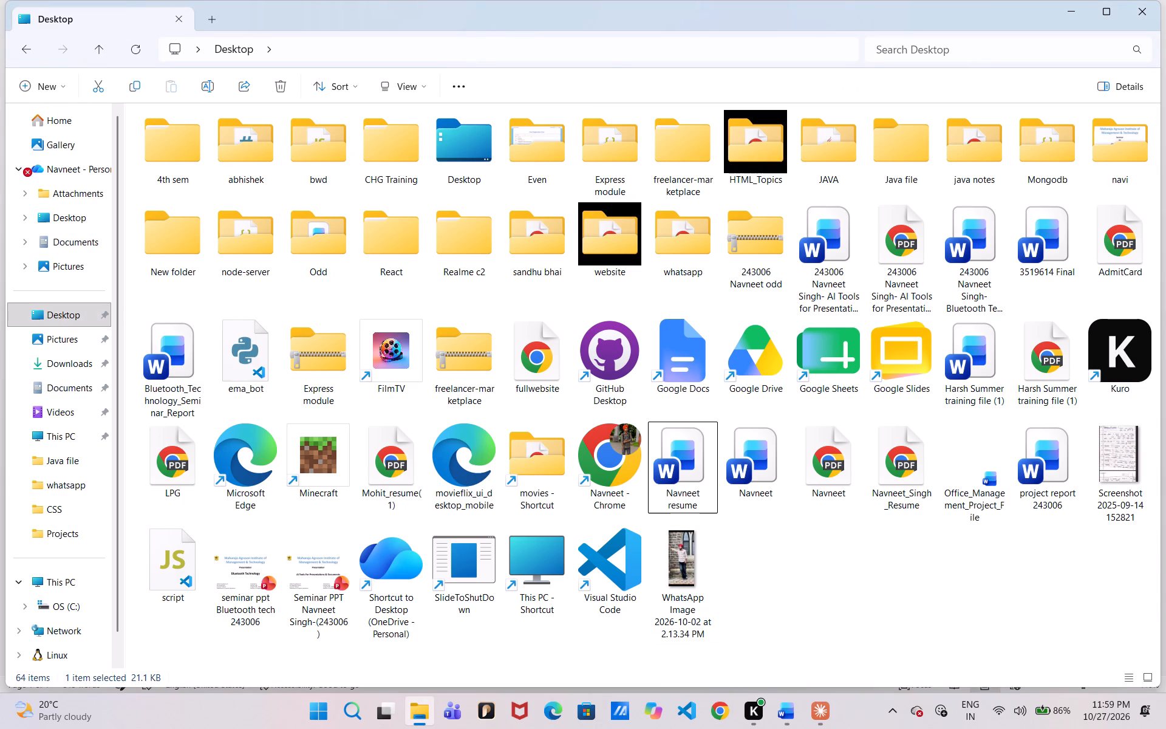
{"action": "scroll", "coordinate": [848, 601], "scroll_direction": "down", "scroll_amount": 1}
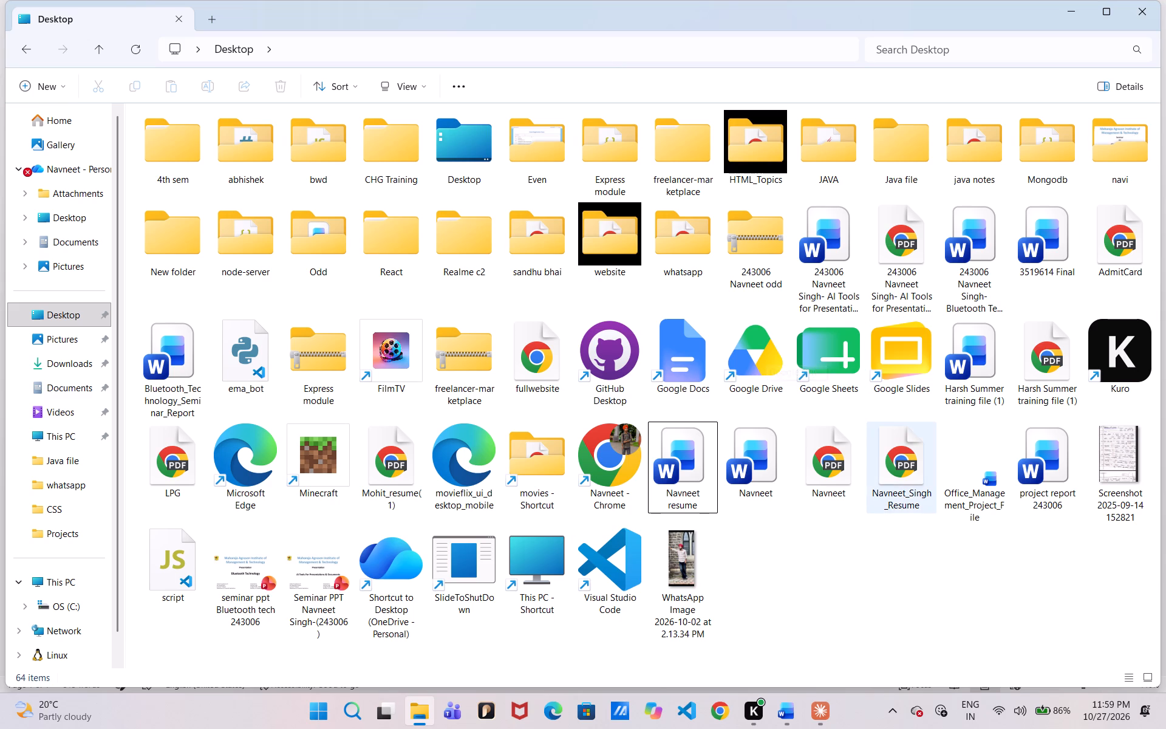
{"action": "left_click", "coordinate": [894, 467]}
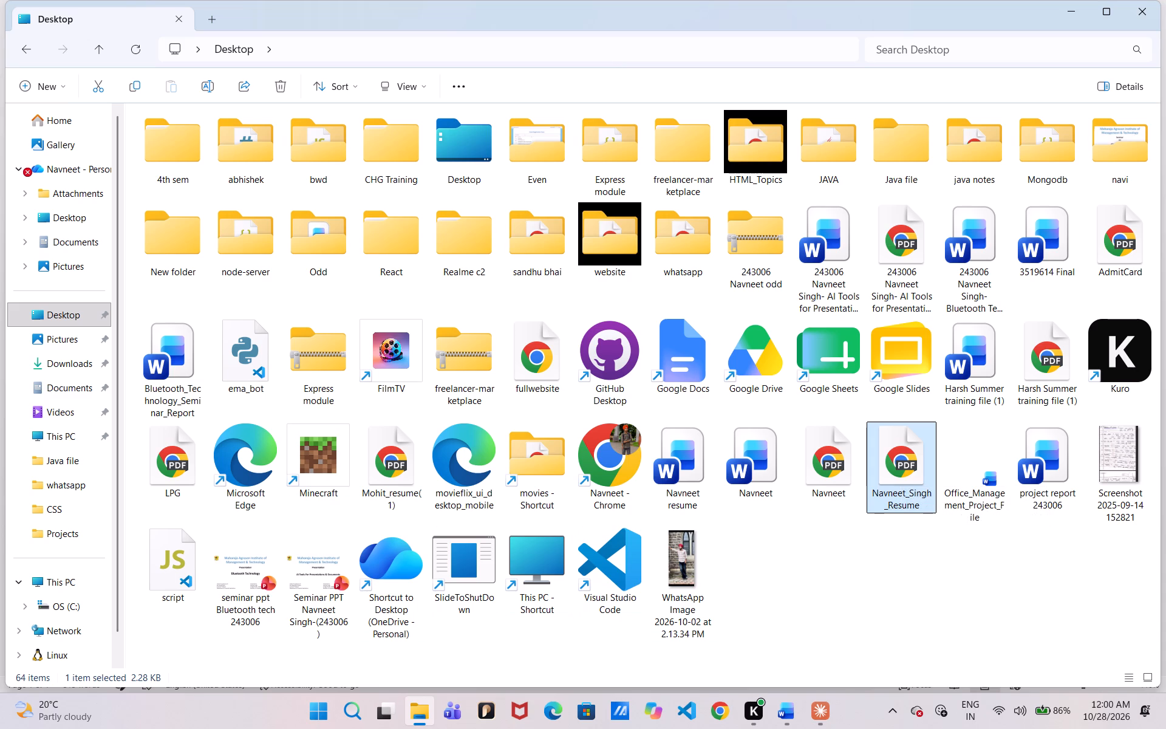
{"action": "left_click", "coordinate": [383, 56]}
{"action": "key", "text": "Return"}
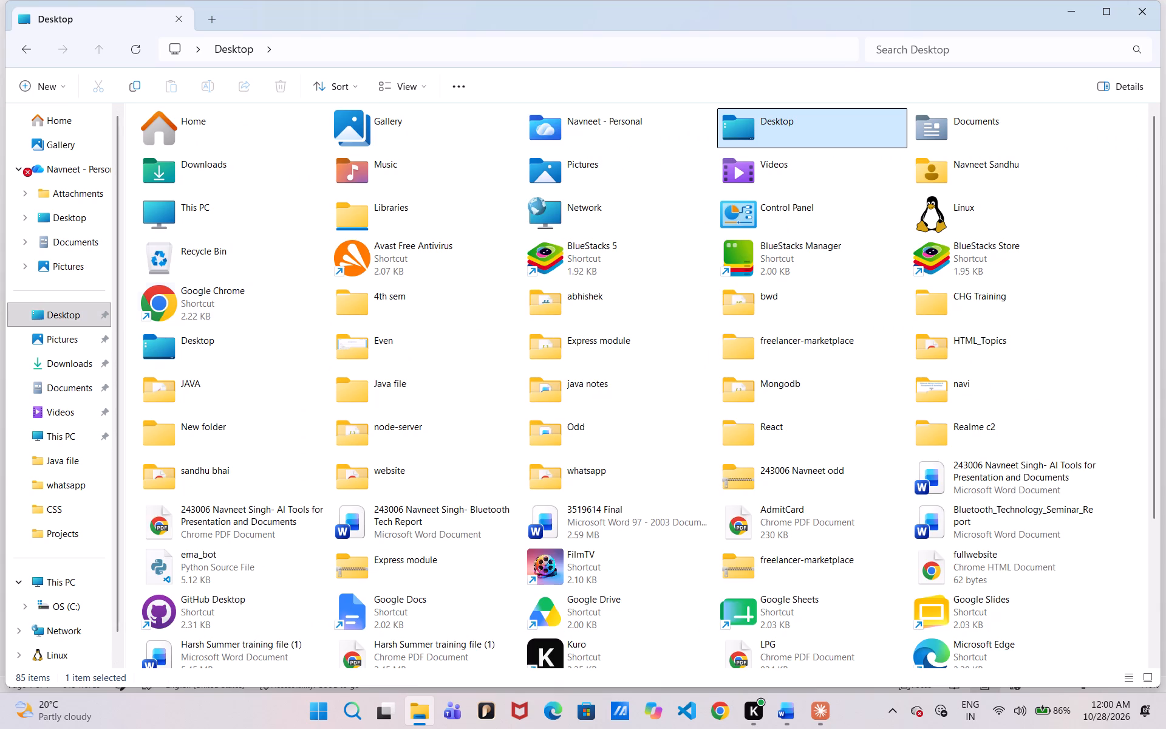
{"action": "scroll", "coordinate": [560, 260], "scroll_direction": "down", "scroll_amount": 2}
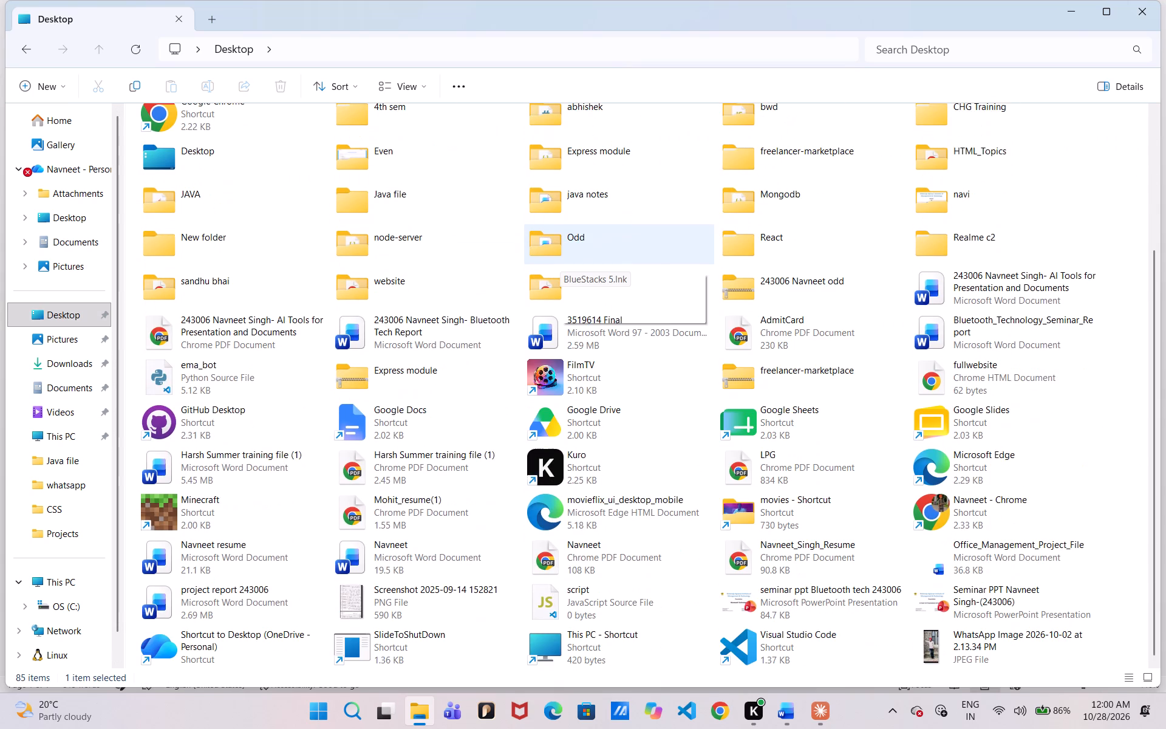
{"action": "scroll", "coordinate": [560, 260], "scroll_direction": "down", "scroll_amount": 2}
{"action": "scroll", "coordinate": [682, 499], "scroll_direction": "down", "scroll_amount": 2}
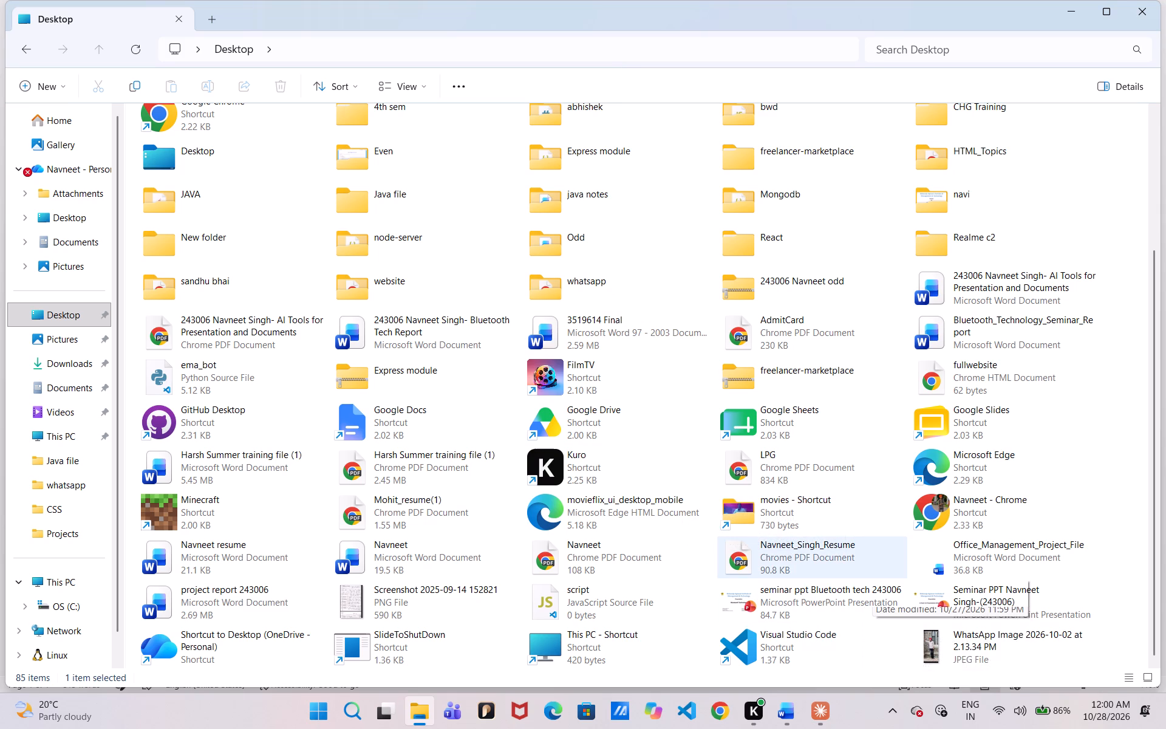
{"action": "left_click", "coordinate": [822, 563]}
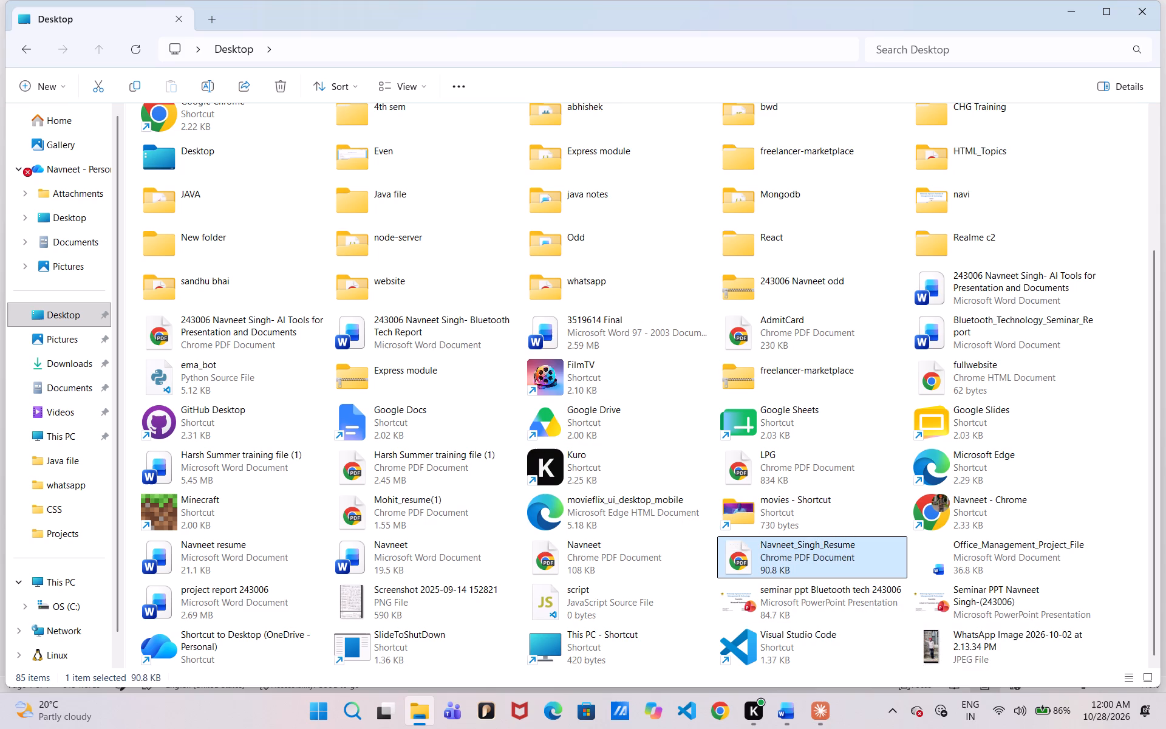
{"action": "double_click", "coordinate": [822, 563]}
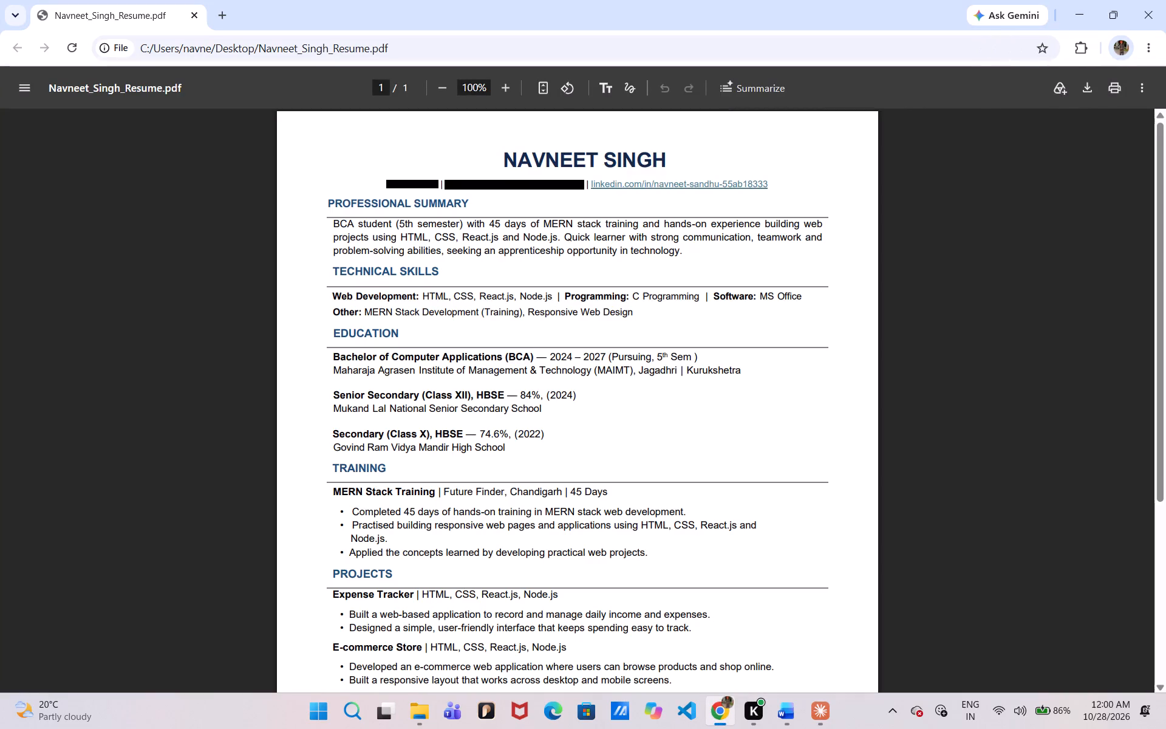
{"action": "scroll", "coordinate": [822, 563], "scroll_direction": "down", "scroll_amount": 2}
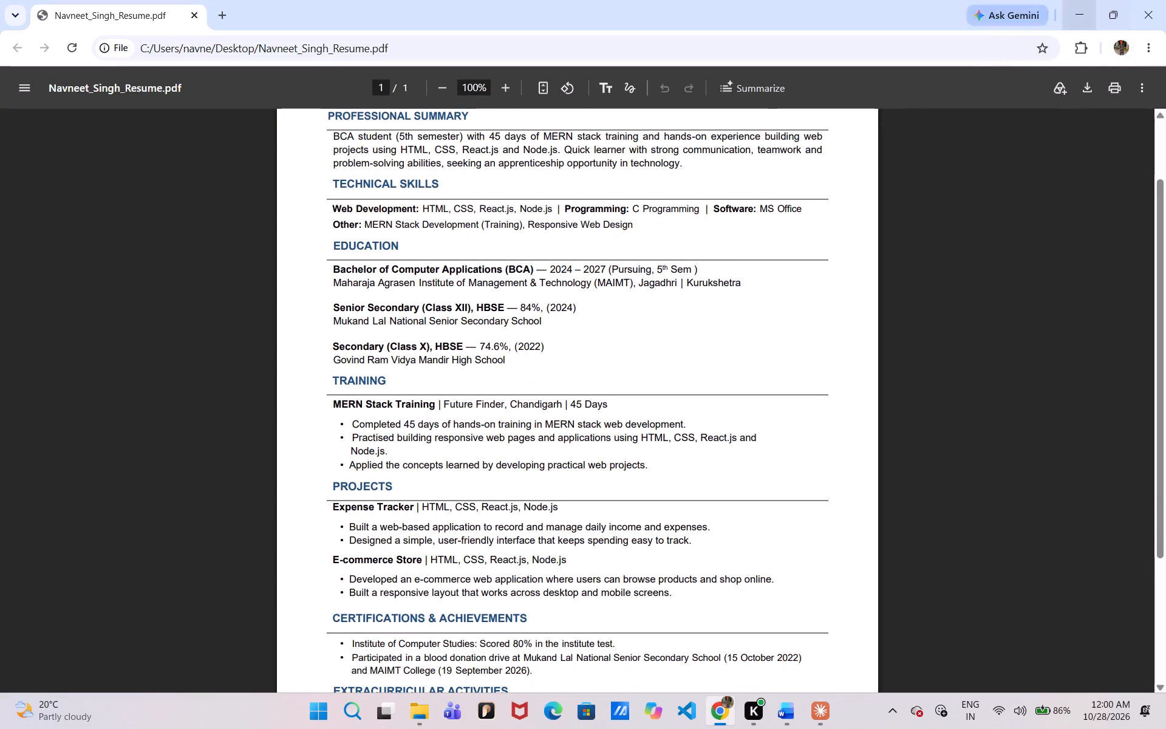
{"action": "left_click", "coordinate": [1160, 0]}
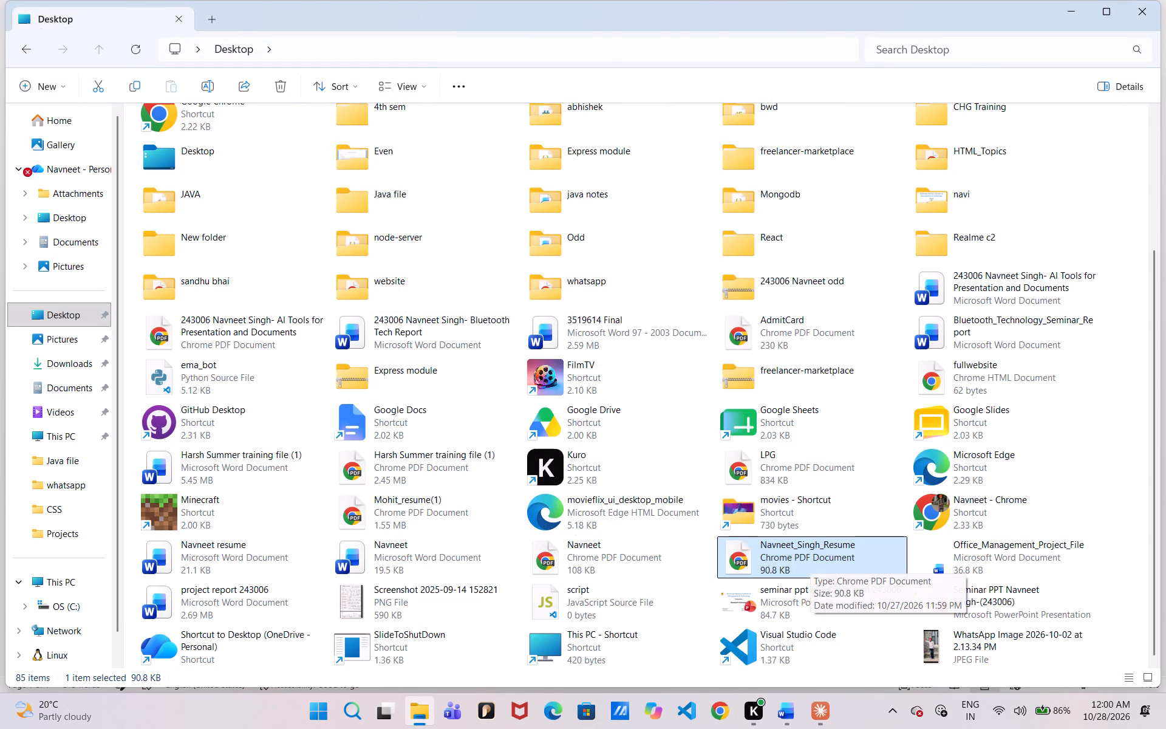
Try to move the exported resume PDF to another place in the Desktop folder.
{"action": "left_click_drag", "start_coordinate": [793, 561], "coordinate": [655, 434]}
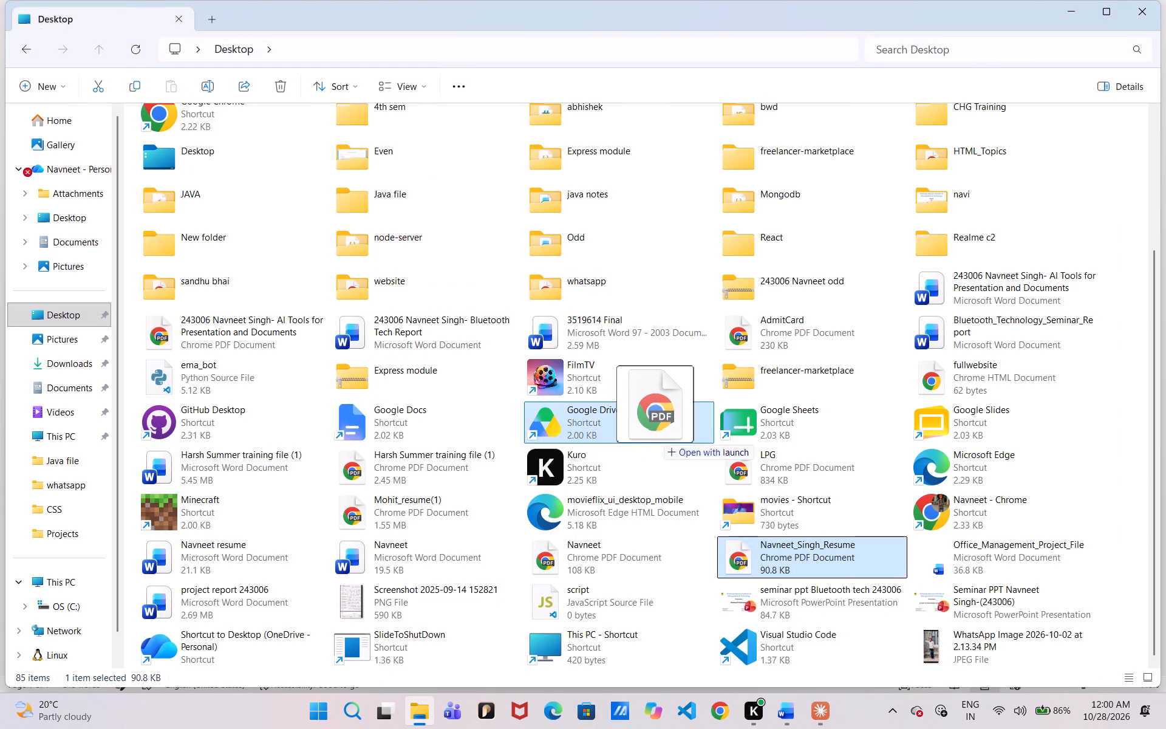